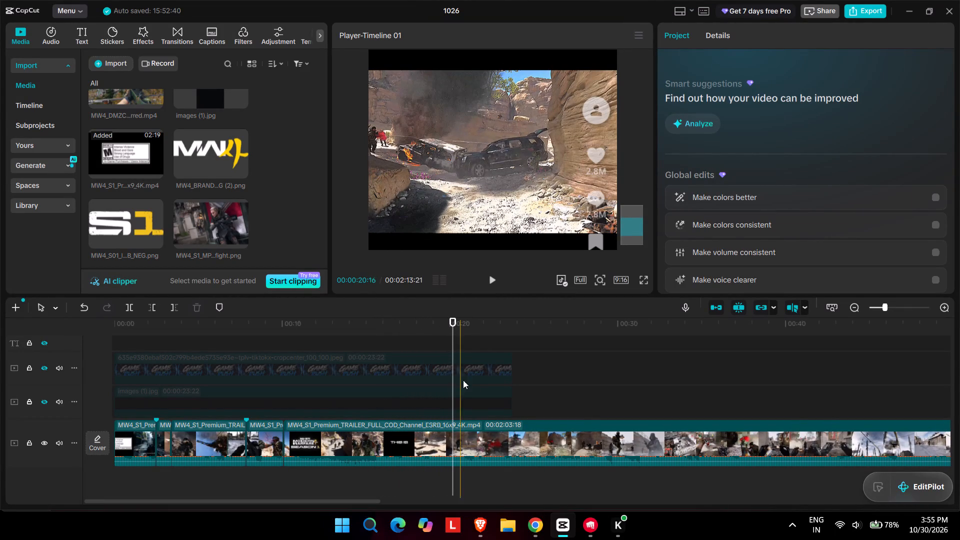
# Split the long trailer clip on the main video track at 00:00:19:27.
pyautogui.click(448, 424)
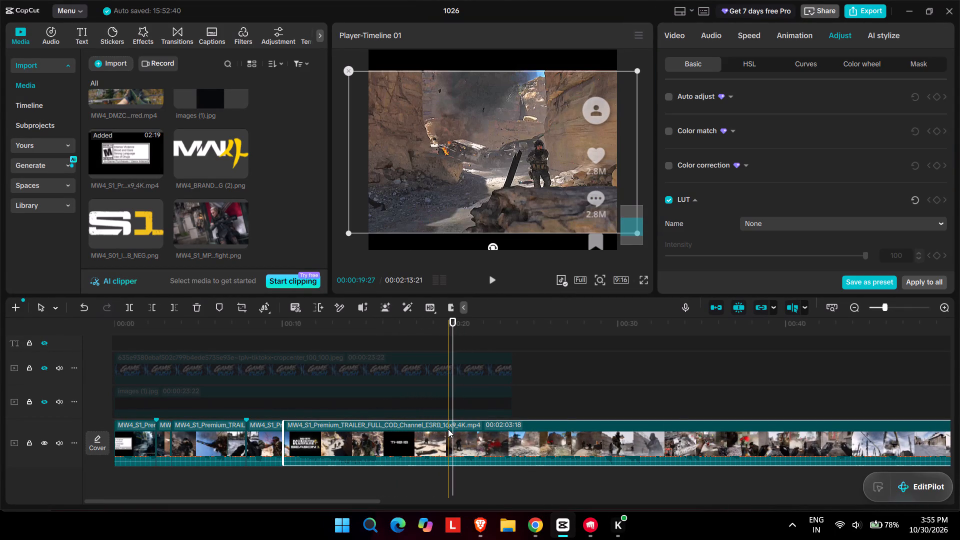
pyautogui.hotkey('ctrl', 'b')
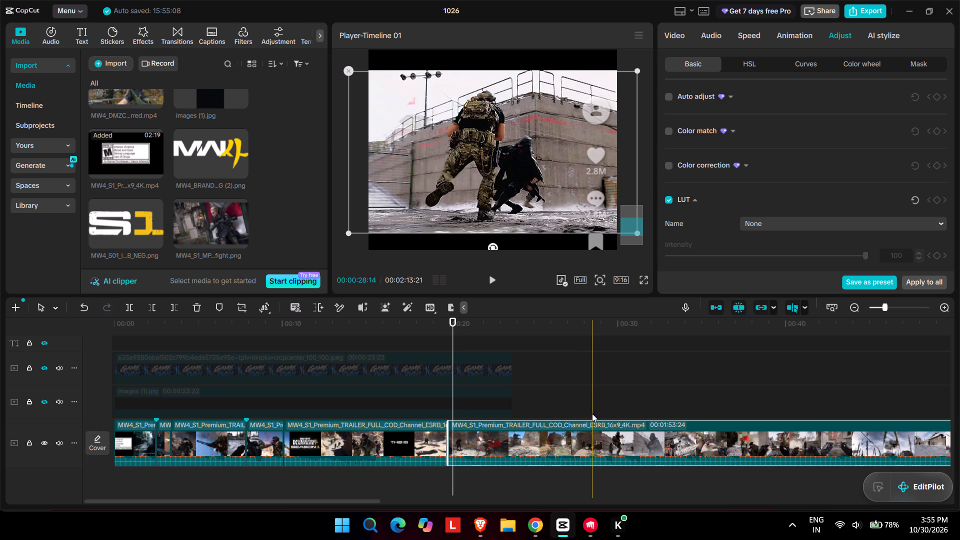
# Find the scene change near 28 seconds frame by frame and split the trailer clip at 00:00:28:09.
pyautogui.keyDown('ctrl'); pyautogui.click(590, 413); pyautogui.keyUp('ctrl')
pyautogui.press('Left')
pyautogui.press('Left')
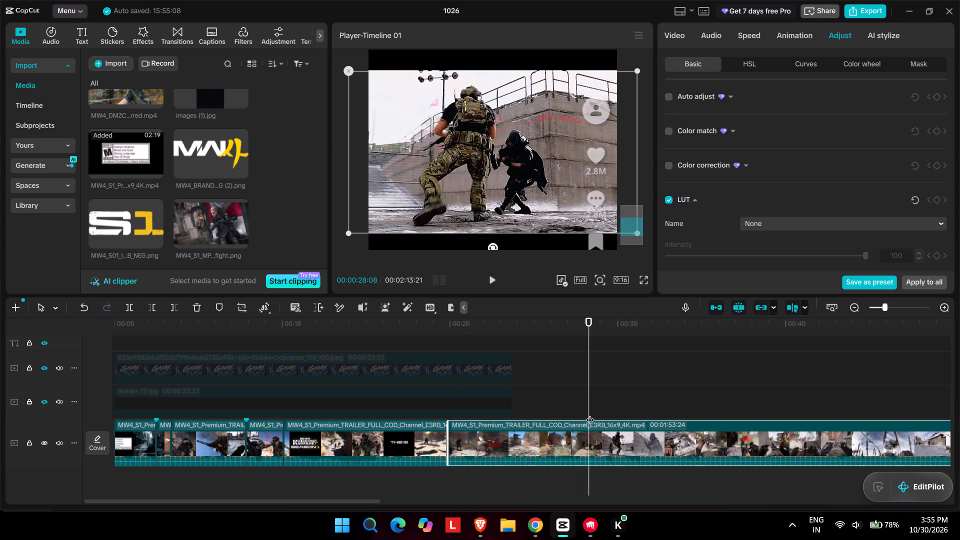
pyautogui.press('Left')
pyautogui.press('Left')
pyautogui.press('Left')
pyautogui.press('Right')
pyautogui.press('Right')
pyautogui.press('Right')
pyautogui.press('Right')
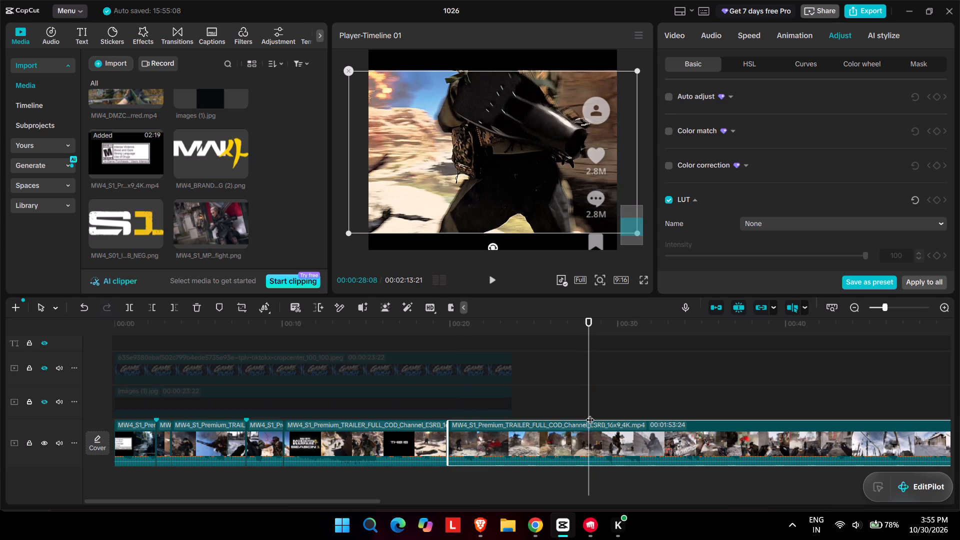
pyautogui.press('Right')
pyautogui.press('Left')
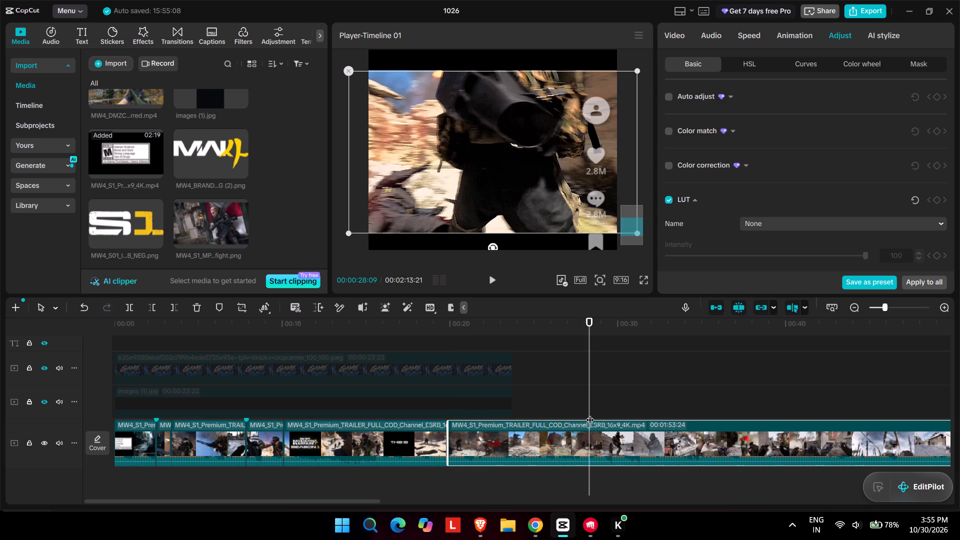
pyautogui.hotkey('ctrl', 'b')
# Add a marker at 00:00:19:27 on the start of the clip that ends at 00:00:28:09.
pyautogui.keyDown('ctrl'); pyautogui.click(525, 439); pyautogui.keyUp('ctrl')
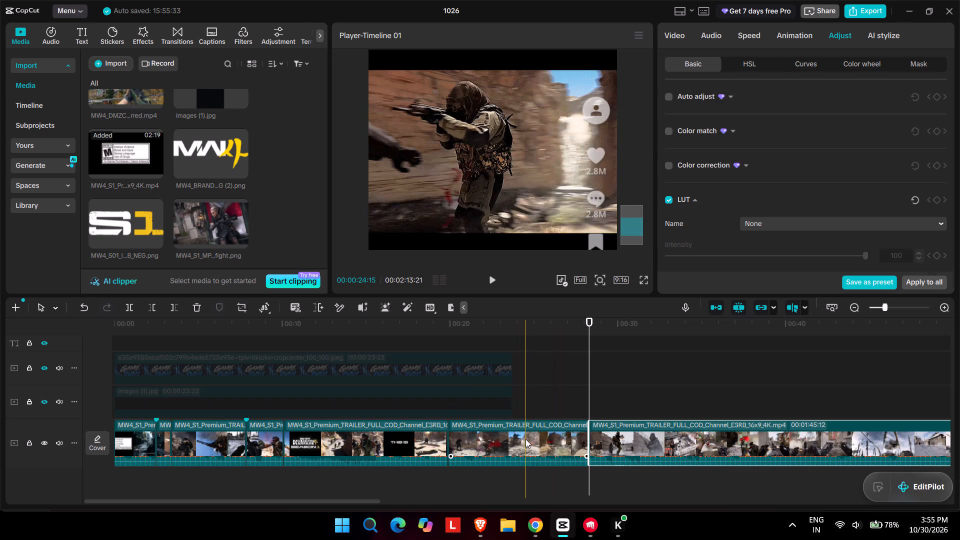
pyautogui.click(447, 330)
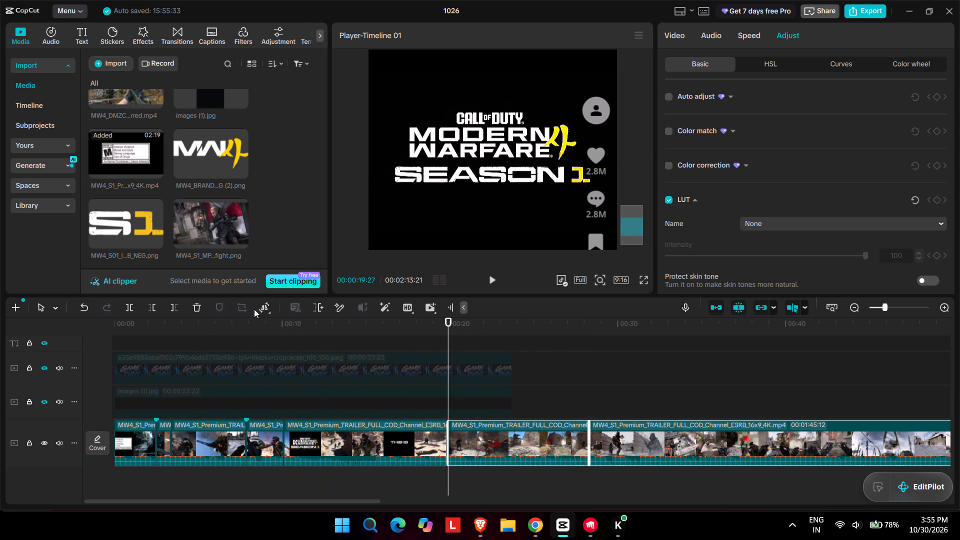
pyautogui.click(221, 304)
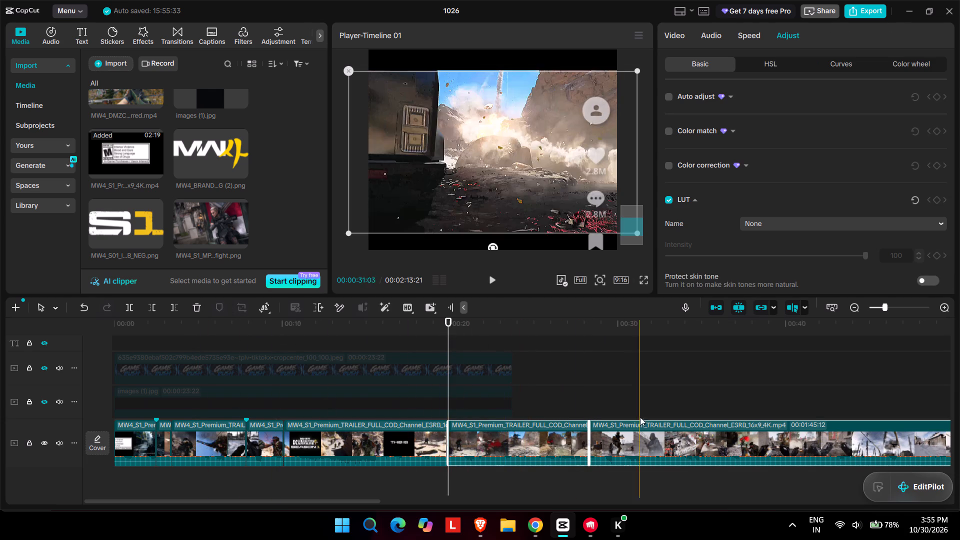
pyautogui.keyDown('ctrl'); pyautogui.click(648, 434); pyautogui.keyUp('ctrl')
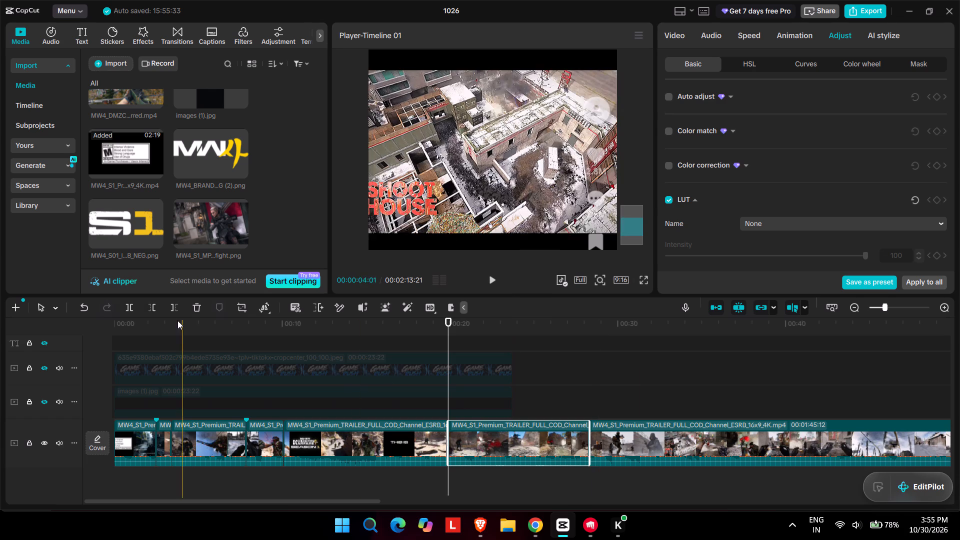
pyautogui.click(221, 304)
# Play the snowy soldier scene from 00:00:28:00 to find where it ends, and split the trailer clip at 00:00:31:11.
pyautogui.click(584, 376)
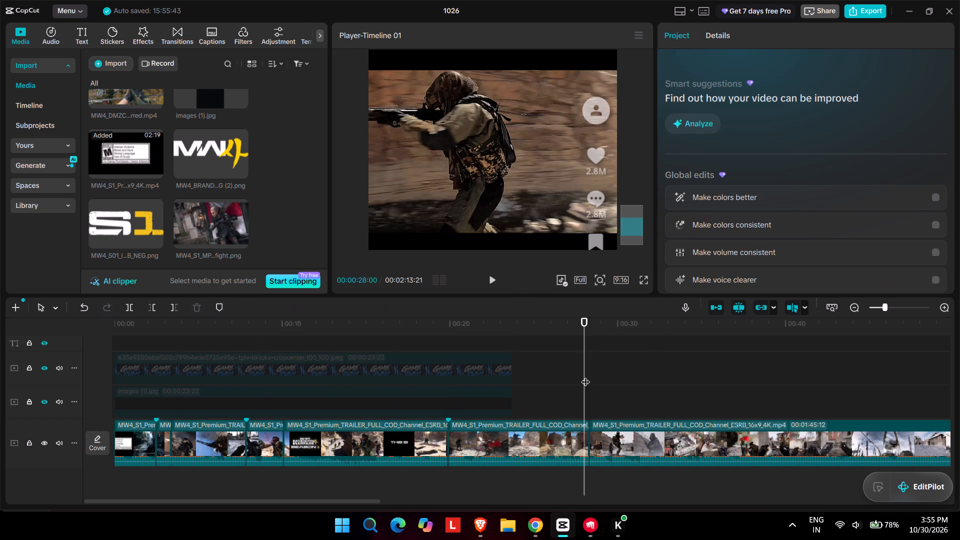
pyautogui.click(586, 374)
pyautogui.press('space')
pyautogui.press('space')
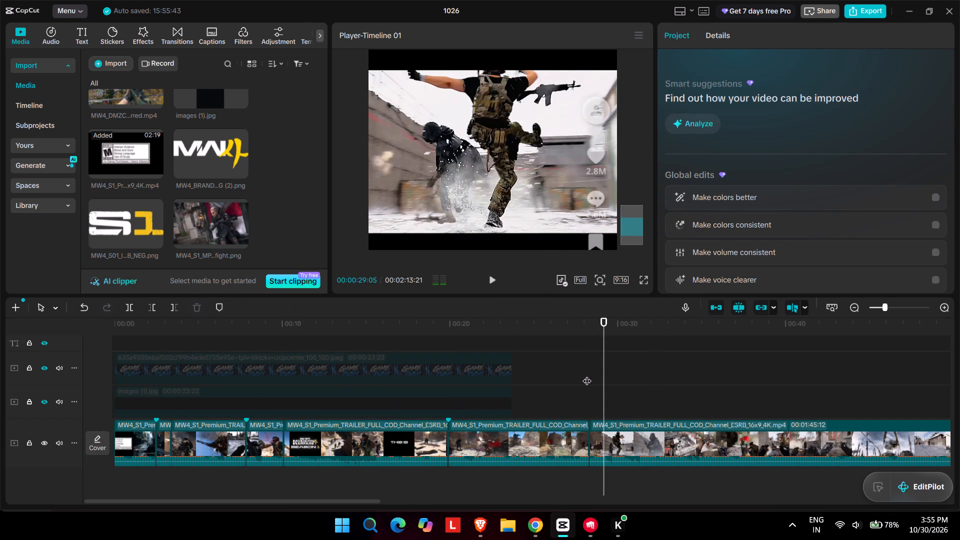
pyautogui.press('space')
pyautogui.press('space')
pyautogui.press('space')
pyautogui.press('space')
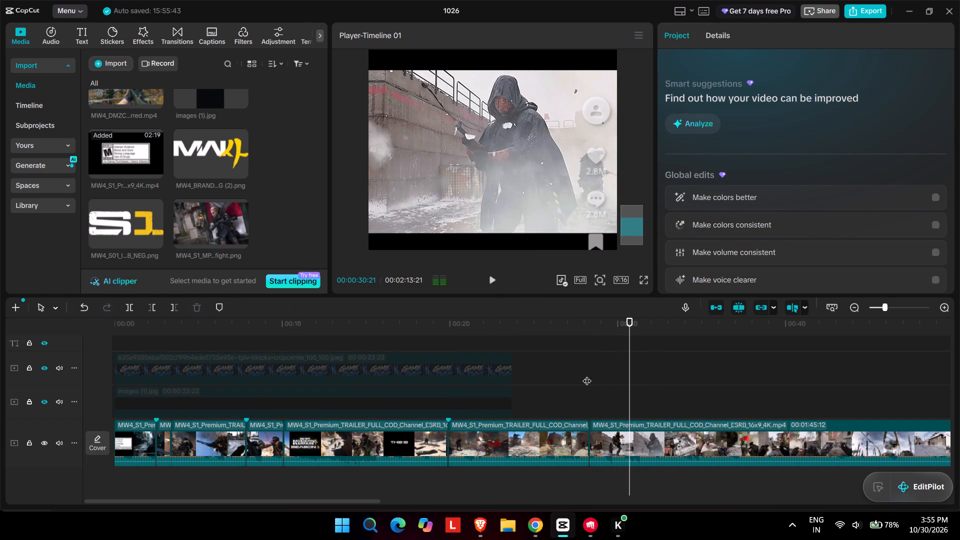
pyautogui.press('space')
pyautogui.press('space')
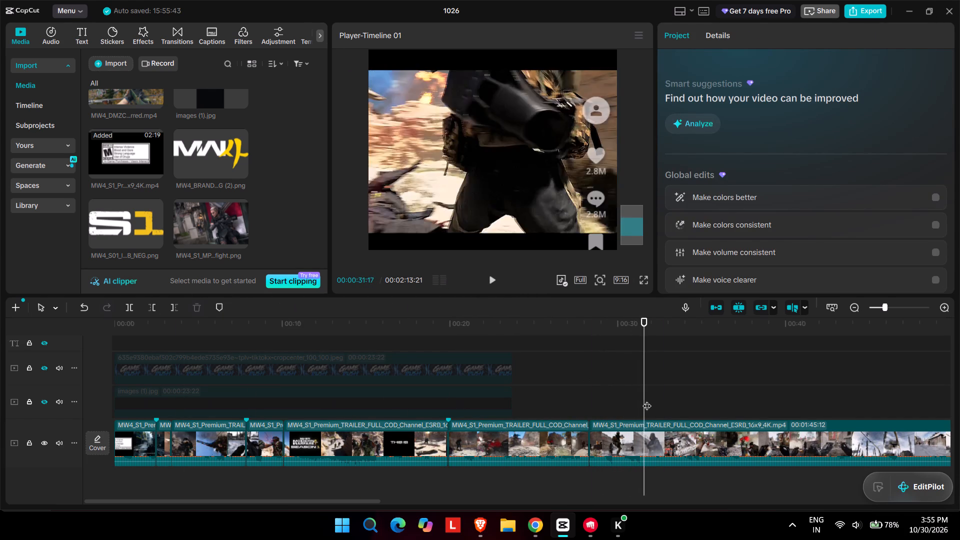
pyautogui.doubleClick(642, 402)
pyautogui.click(641, 405)
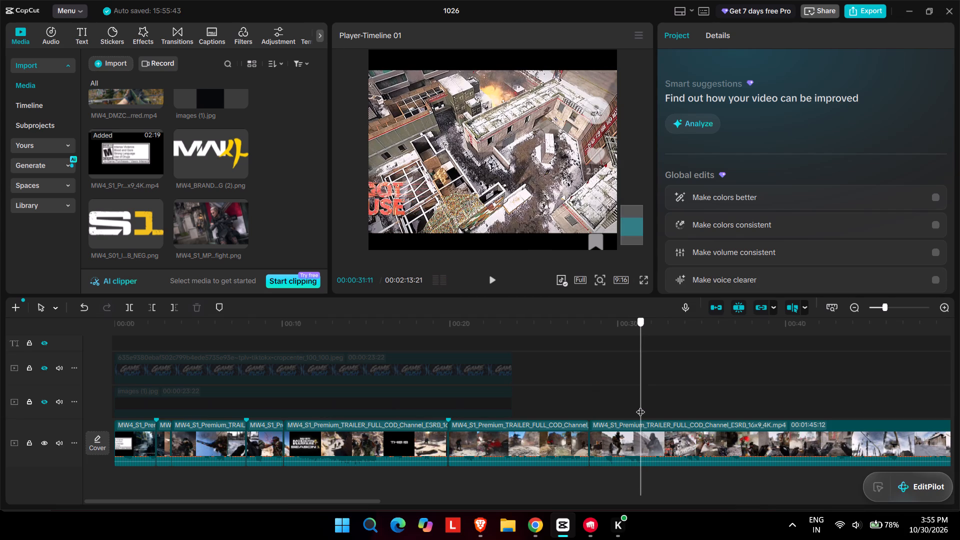
pyautogui.press('Right')
pyautogui.press('Right')
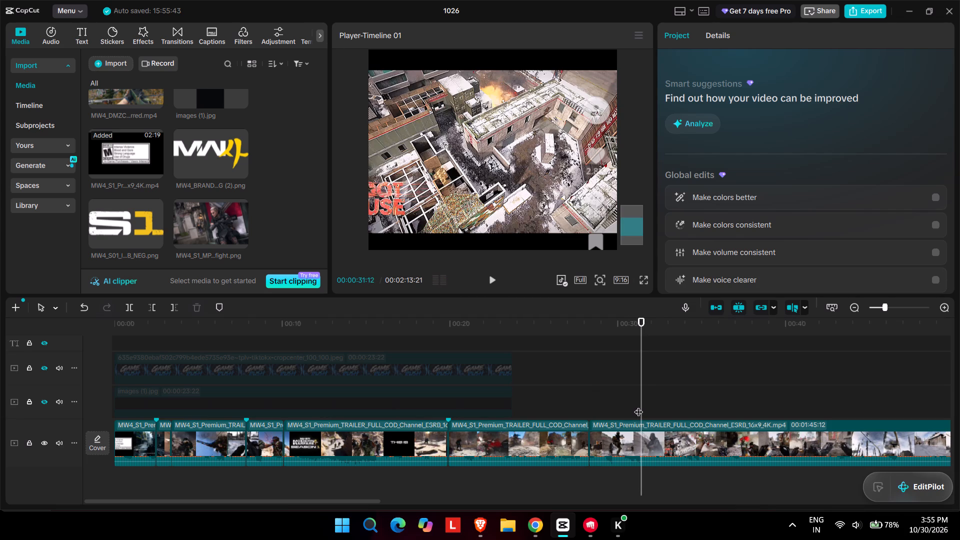
pyautogui.press('Left')
pyautogui.press('Left')
pyautogui.press('Right')
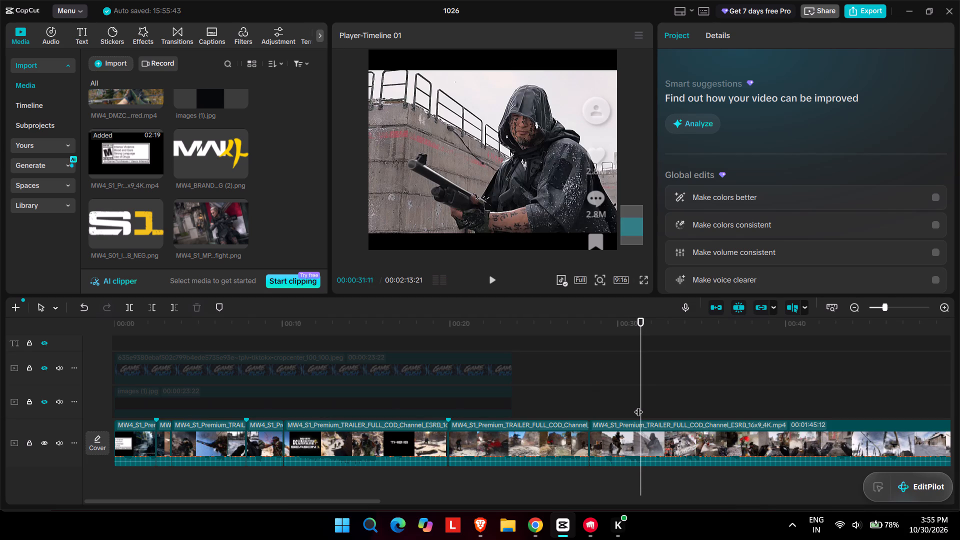
pyautogui.click(640, 429)
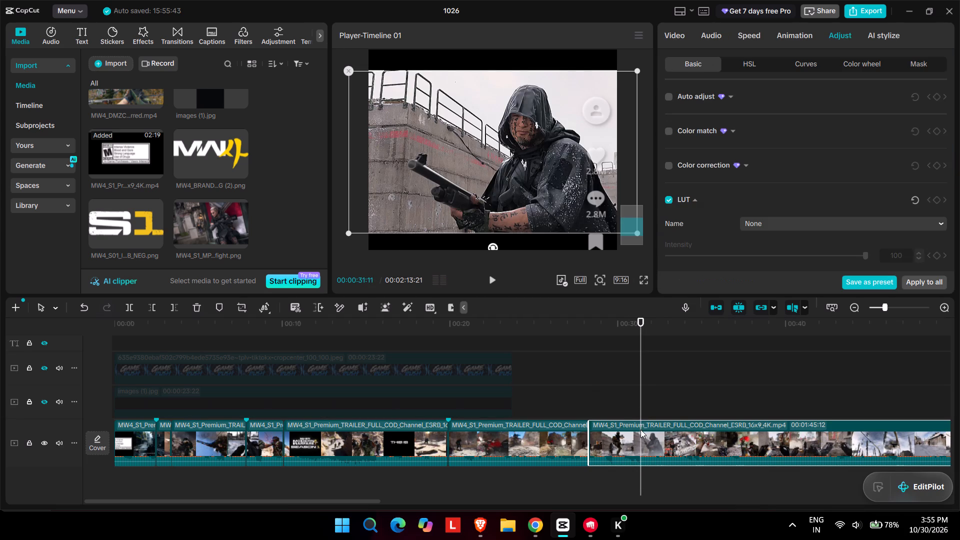
pyautogui.hotkey('ctrl', 'b')
# Add a marker at 00:00:28:09 on the start of the short clip that ends at 00:00:31:11.
pyautogui.click(592, 394)
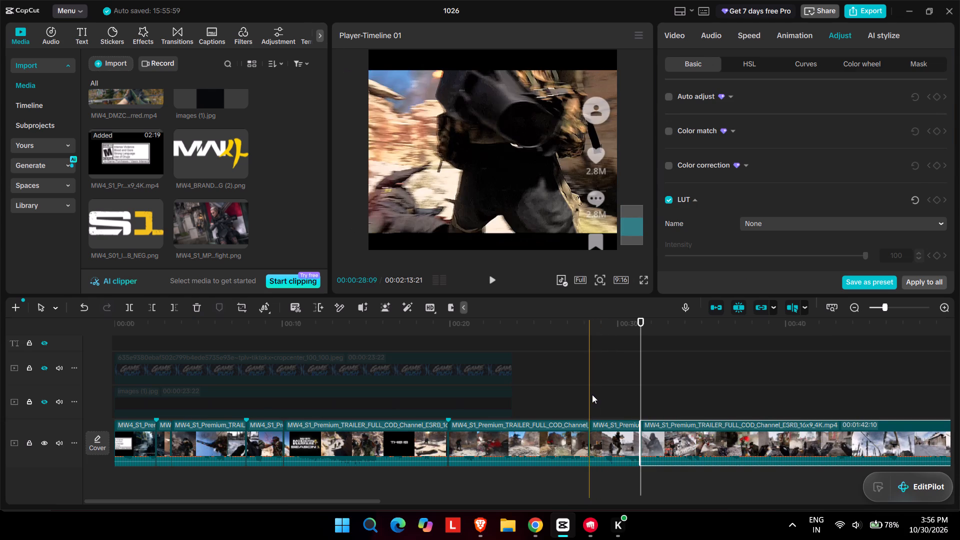
pyautogui.click(596, 434)
pyautogui.click(221, 308)
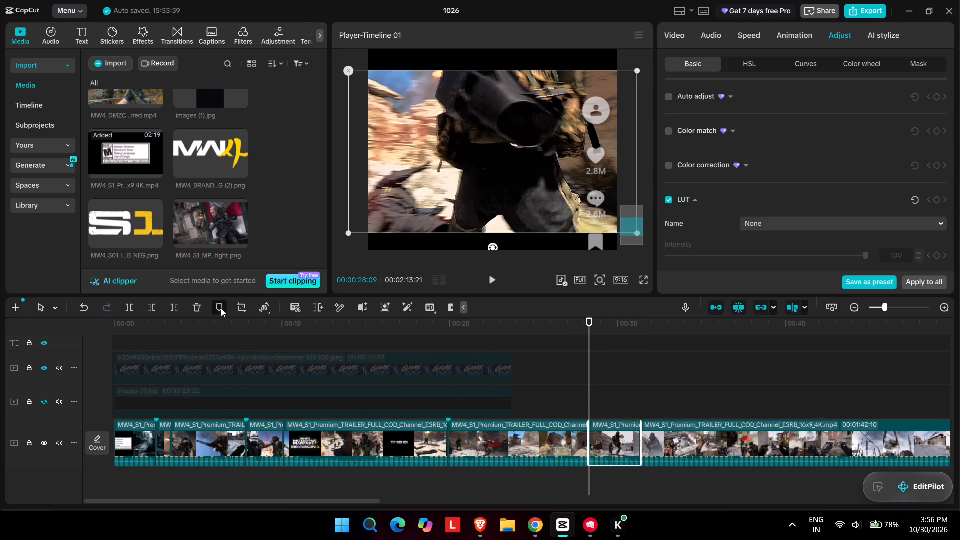
# Play the Shoot House section to find its next scene change, and split the trailer clip at 00:00:37:20.
pyautogui.click(644, 396)
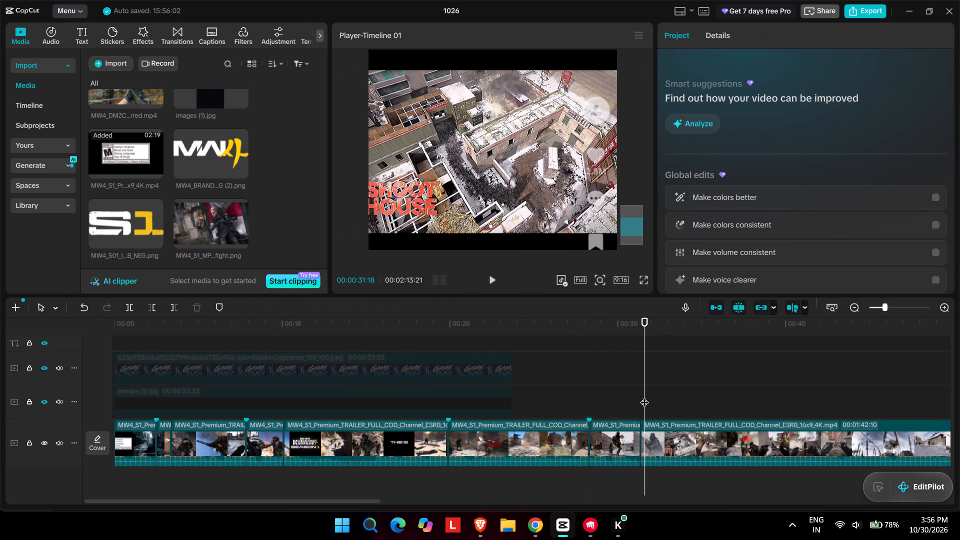
pyautogui.press('space')
pyautogui.press('space')
pyautogui.press('space')
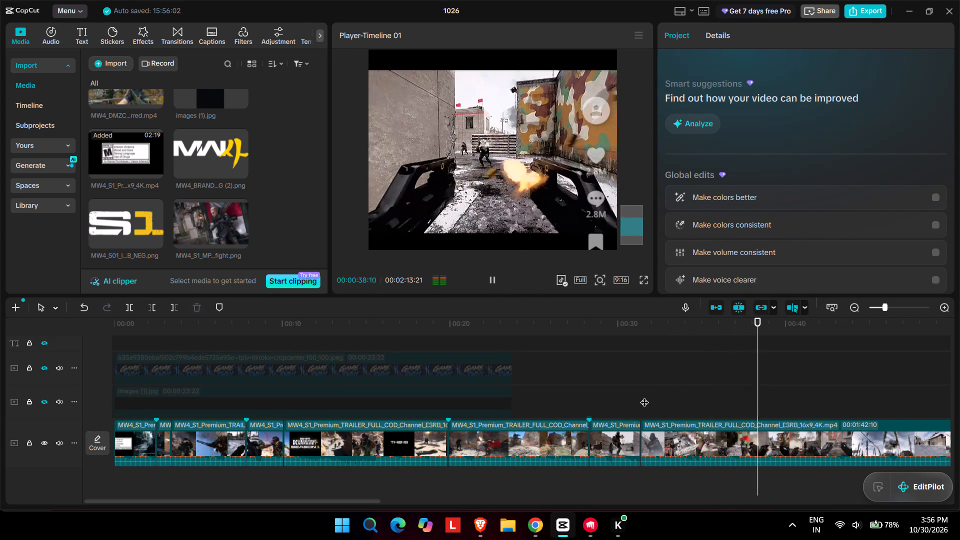
pyautogui.press('space')
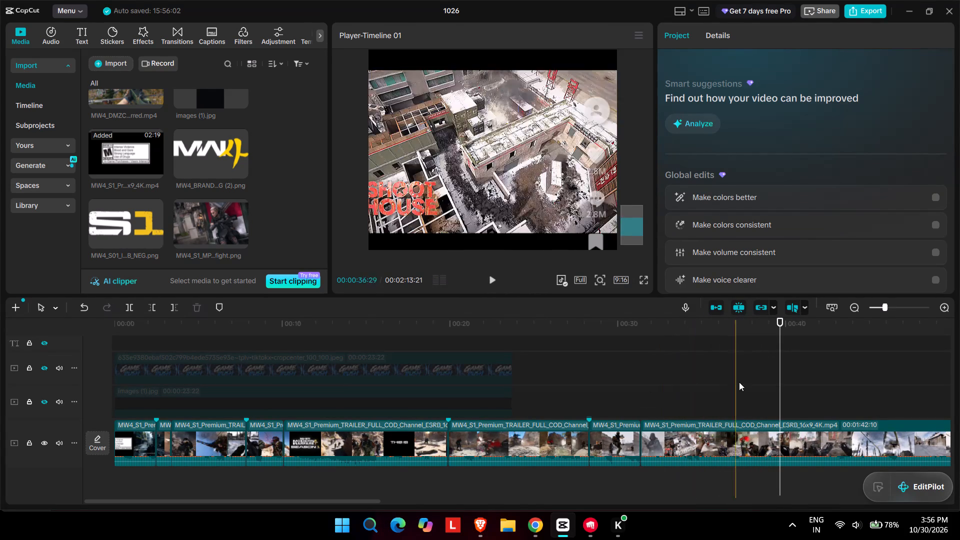
pyautogui.click(752, 384)
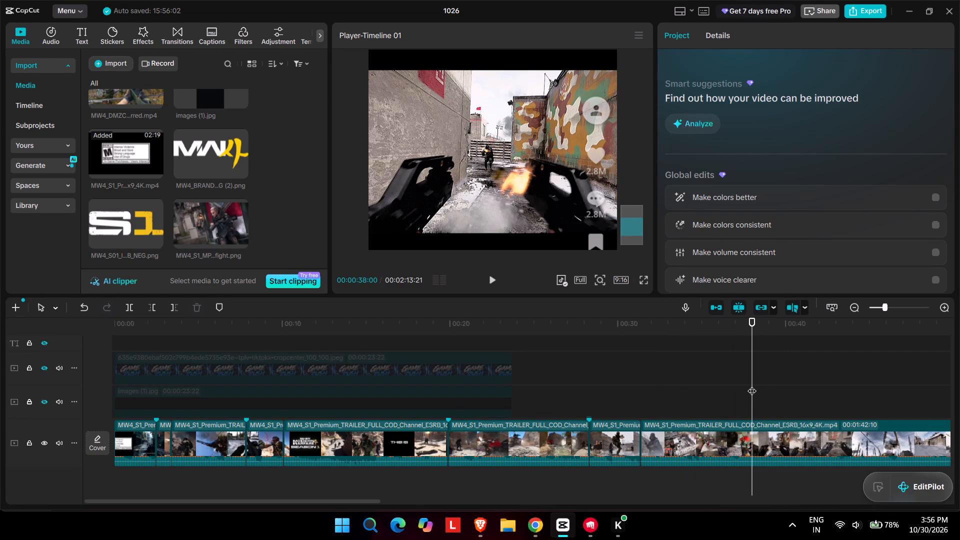
pyautogui.press('Left')
pyautogui.press('Left')
pyautogui.press('Left')
pyautogui.press('Left')
pyautogui.press('Left')
pyautogui.press('Left')
pyautogui.press('Left')
pyautogui.press('Left')
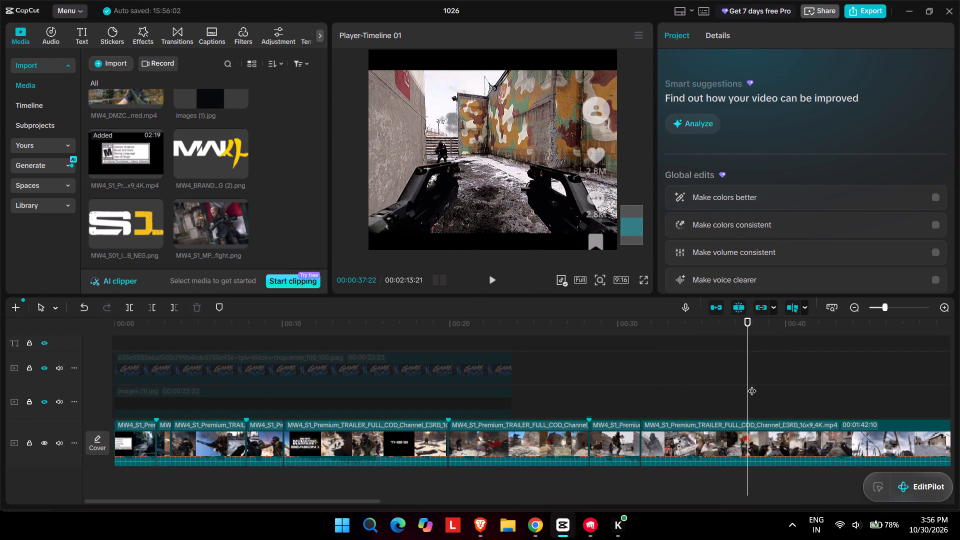
pyautogui.press('Left')
pyautogui.press('Left')
pyautogui.press('Left')
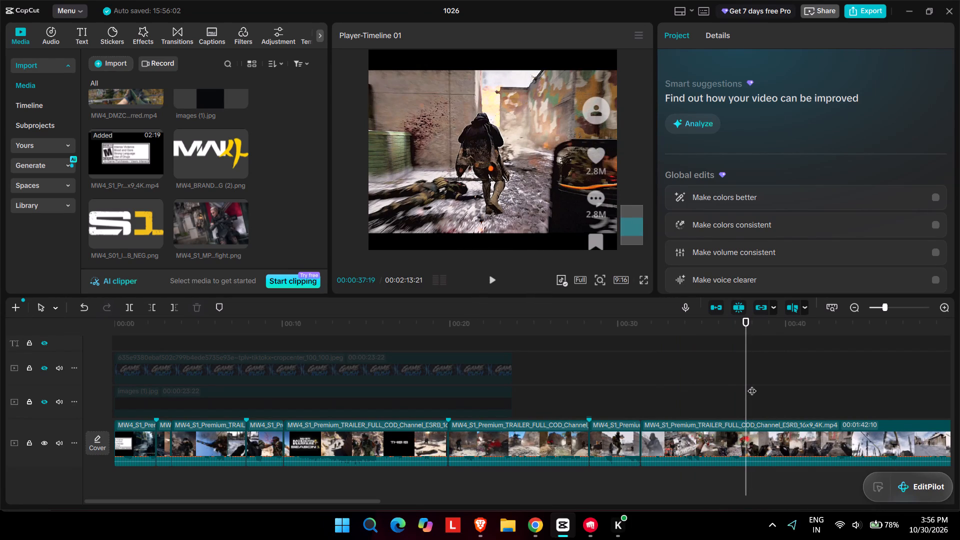
pyautogui.press('Right')
pyautogui.press('Right')
pyautogui.press('Right')
pyautogui.press('Right')
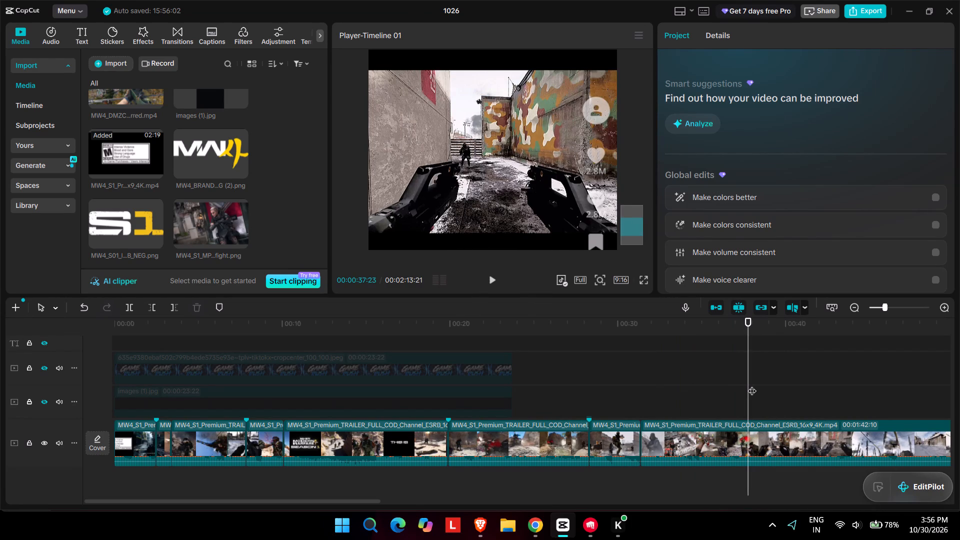
pyautogui.press('Left')
pyautogui.press('Left')
pyautogui.press('Left')
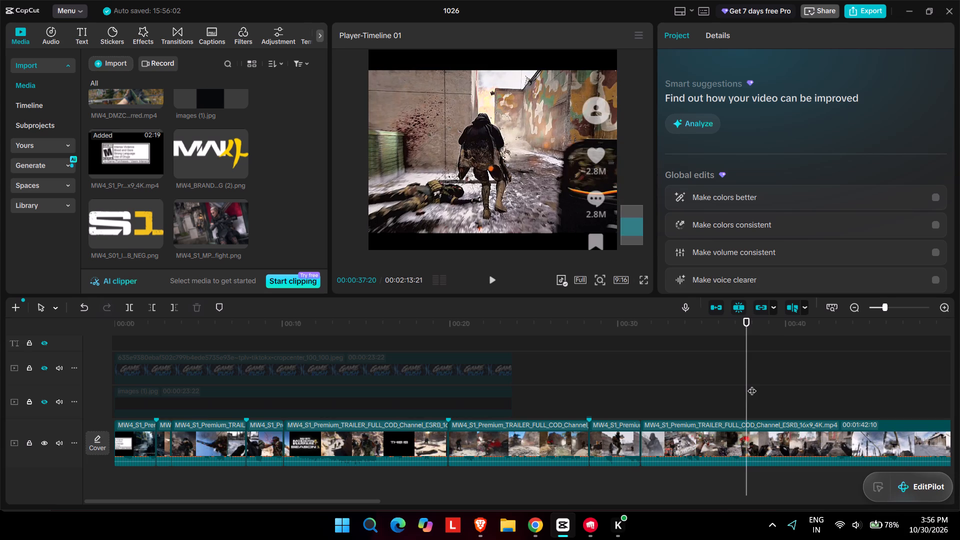
pyautogui.click(745, 430)
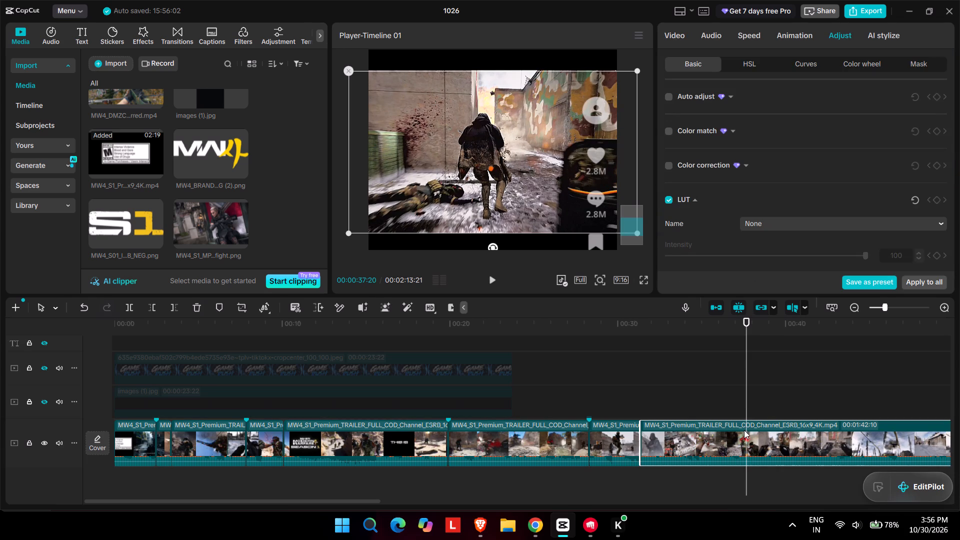
pyautogui.hotkey('ctrl', 'b')
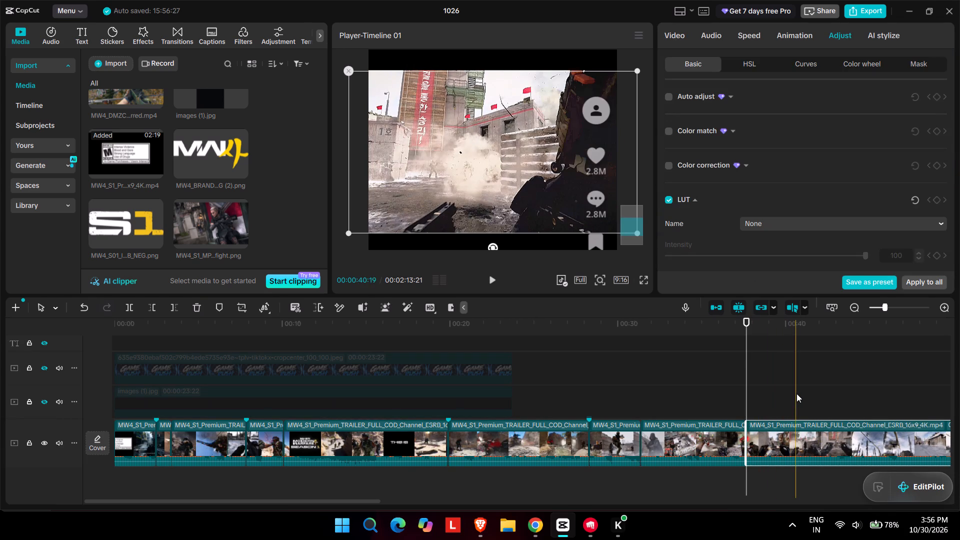
# Find the next cut point near 42 seconds frame by frame and split the trailer clip at 00:00:42:20.
pyautogui.click(829, 386)
pyautogui.press('Right')
pyautogui.press('Right')
pyautogui.press('Right')
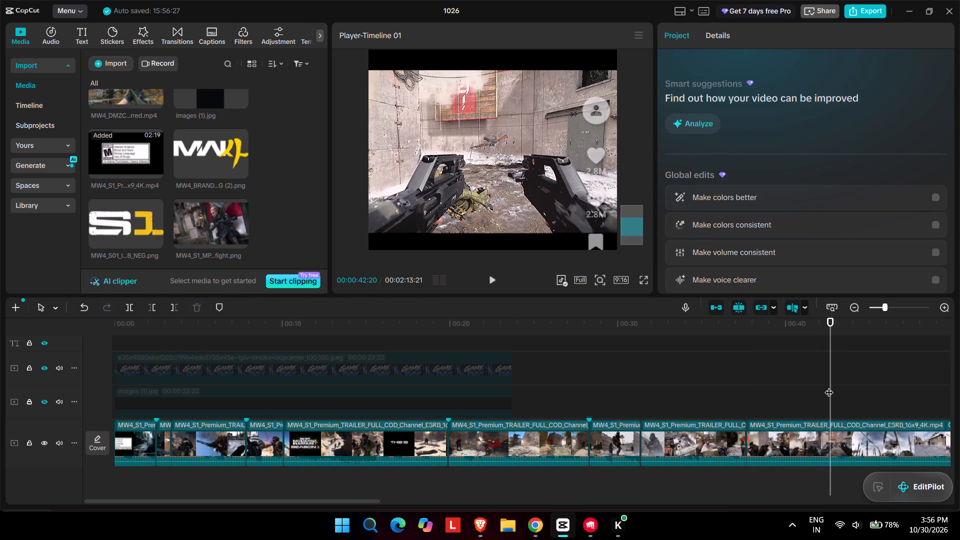
pyautogui.press('Right')
pyautogui.press('Left')
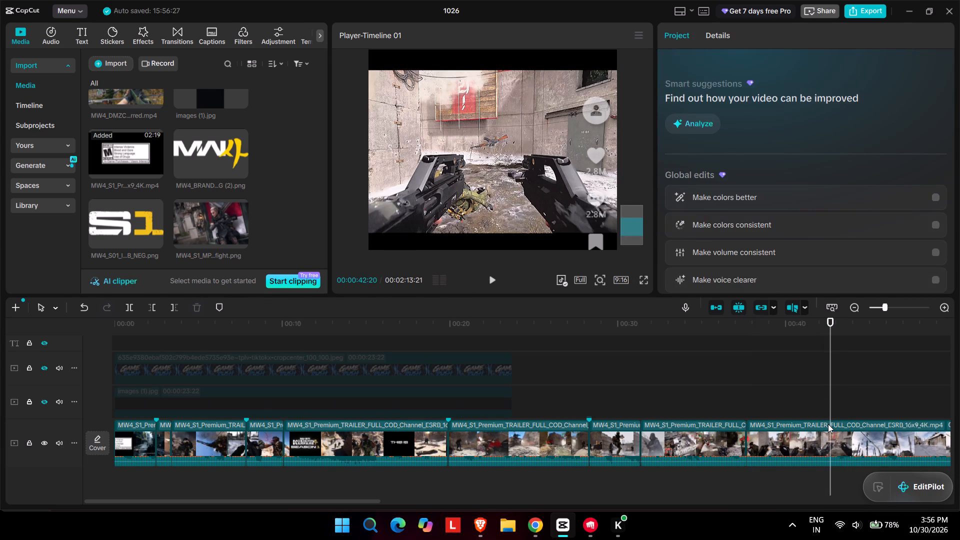
pyautogui.click(828, 427)
pyautogui.hotkey('ctrl', 'b')
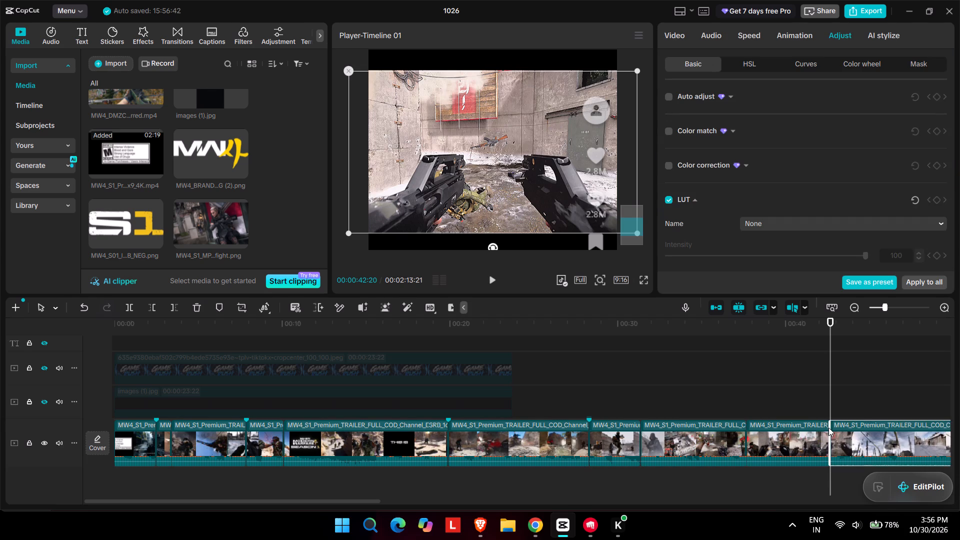
# Add a marker at 00:00:37:20 on the start of the clip that ends at 00:00:42:20.
pyautogui.click(811, 442)
pyautogui.click(745, 379)
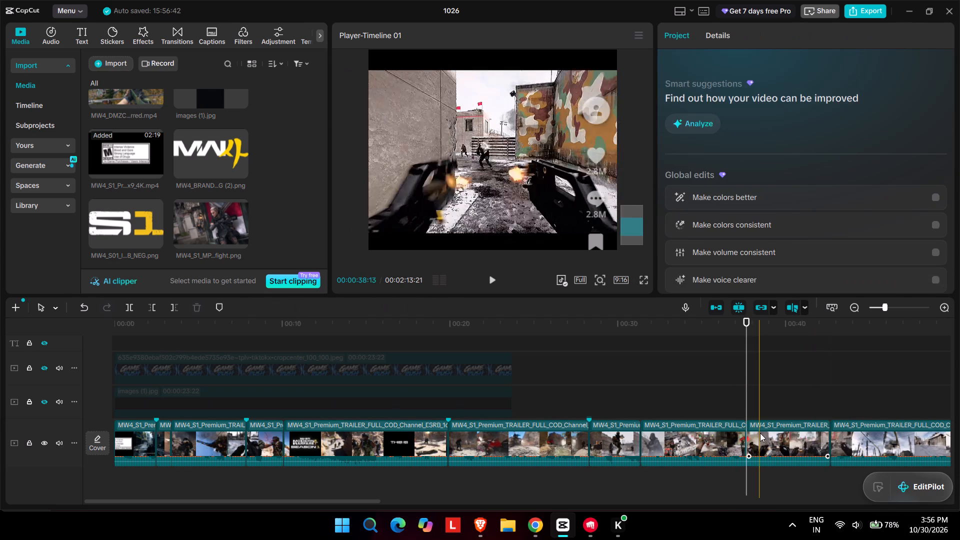
pyautogui.click(760, 433)
pyautogui.click(220, 305)
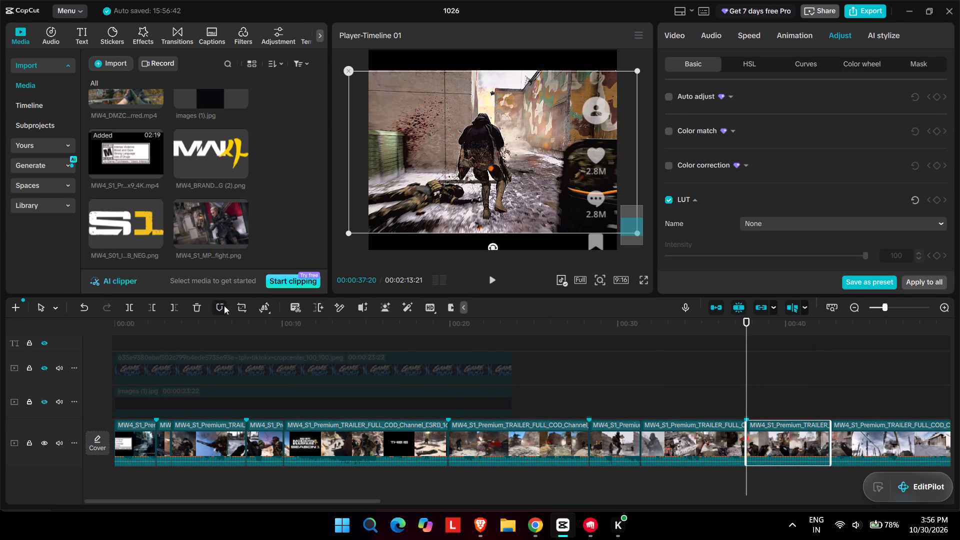
# Play the trailer onward from about 00:00:43, starting with the drone scene, to look for the next scene change.
pyautogui.hscroll(-2, 707, 429)
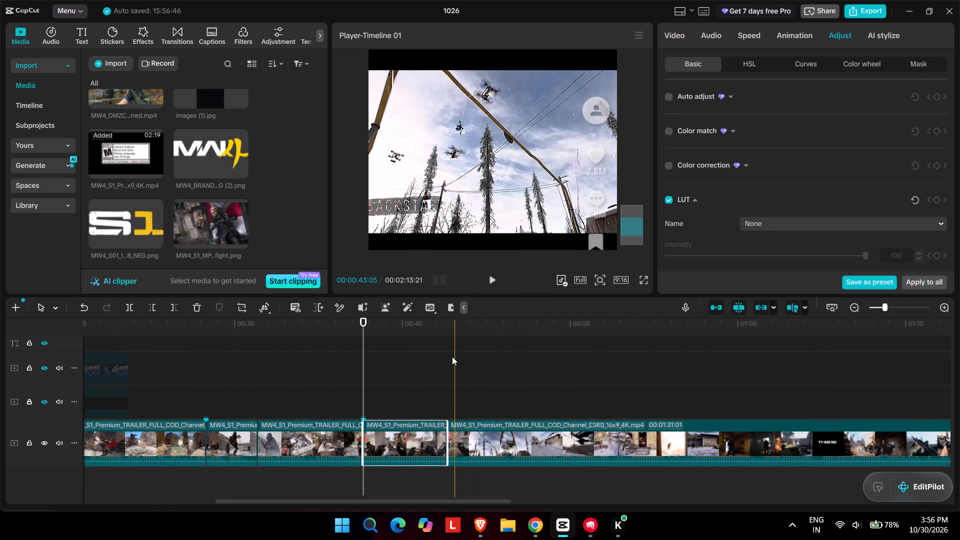
pyautogui.click(451, 356)
pyautogui.press('space')
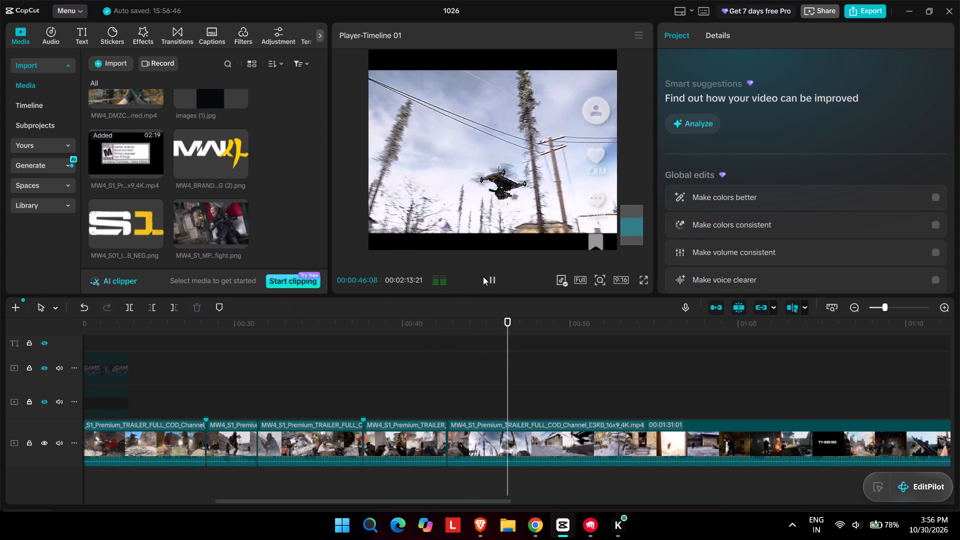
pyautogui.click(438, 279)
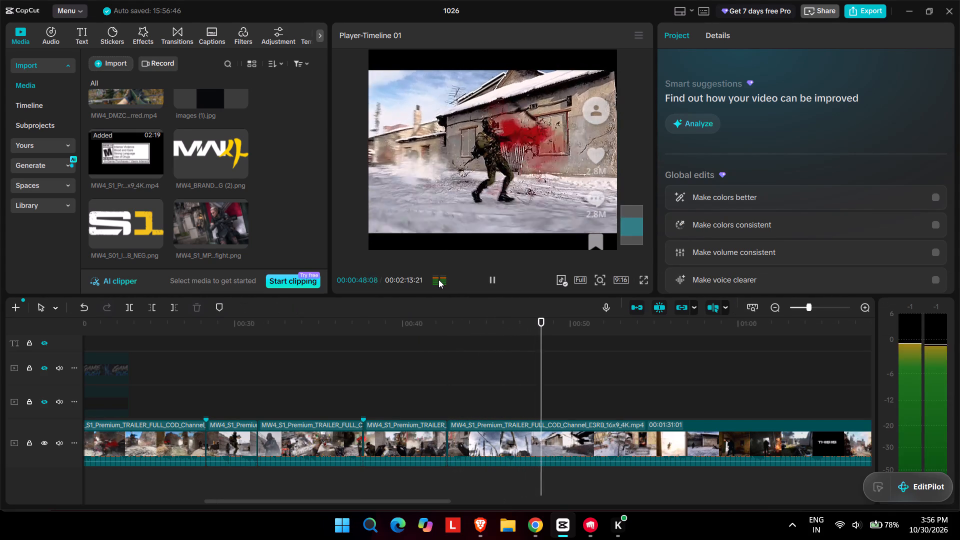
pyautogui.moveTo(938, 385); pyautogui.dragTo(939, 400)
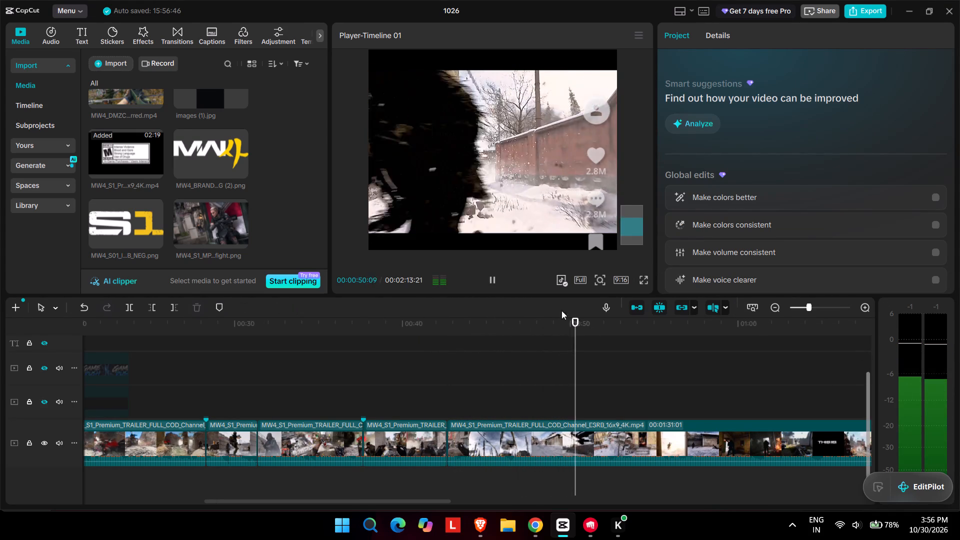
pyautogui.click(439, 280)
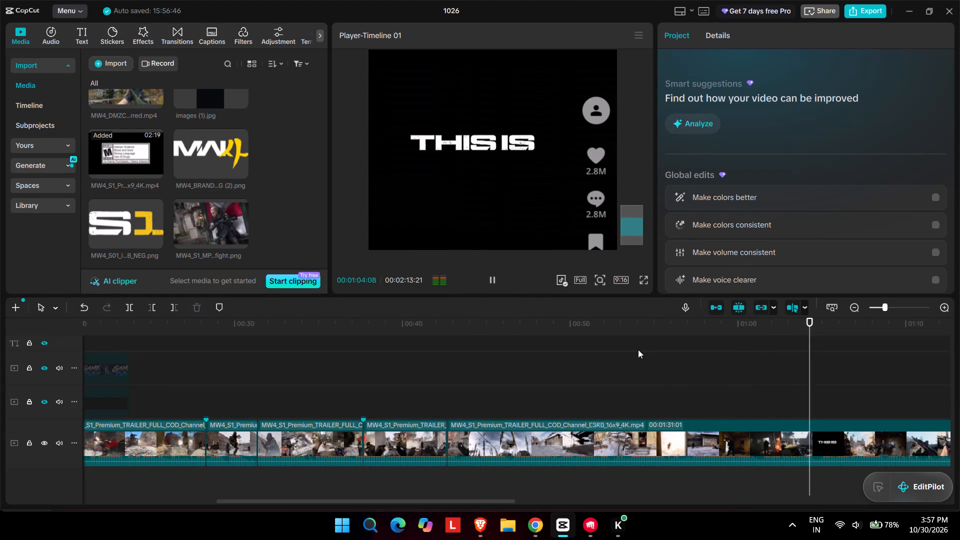
# Find the cut point shortly before the "THIS IS" title and split the trailer clip at 00:01:02:12.
pyautogui.press('space')
pyautogui.click(794, 349)
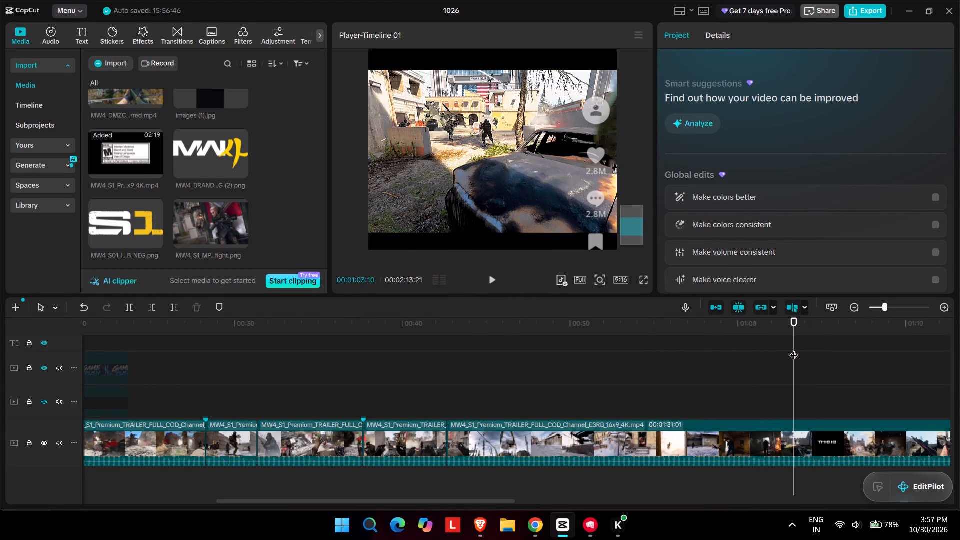
pyautogui.press('space')
pyautogui.press('space')
pyautogui.press('space')
pyautogui.press('space')
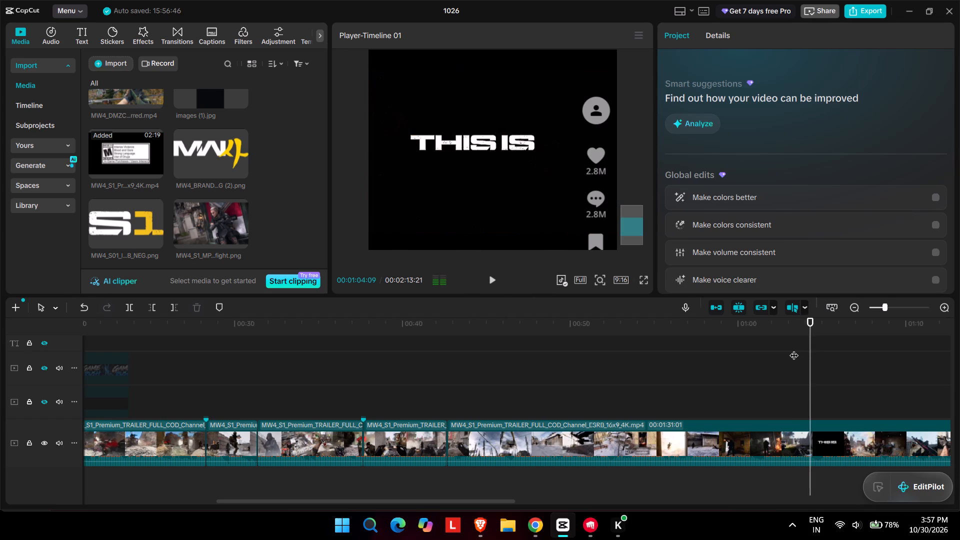
pyautogui.click(799, 374)
pyautogui.click(792, 376)
pyautogui.click(786, 378)
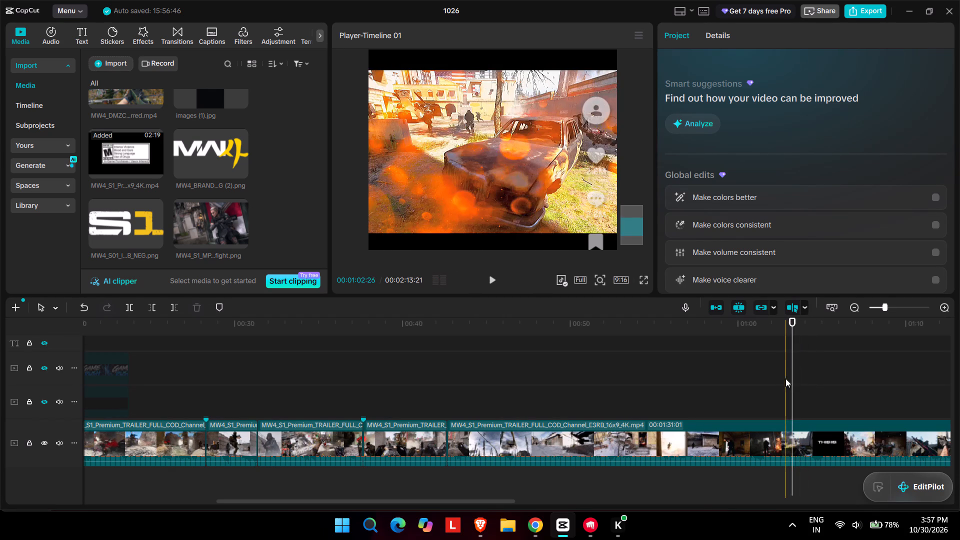
pyautogui.click(778, 380)
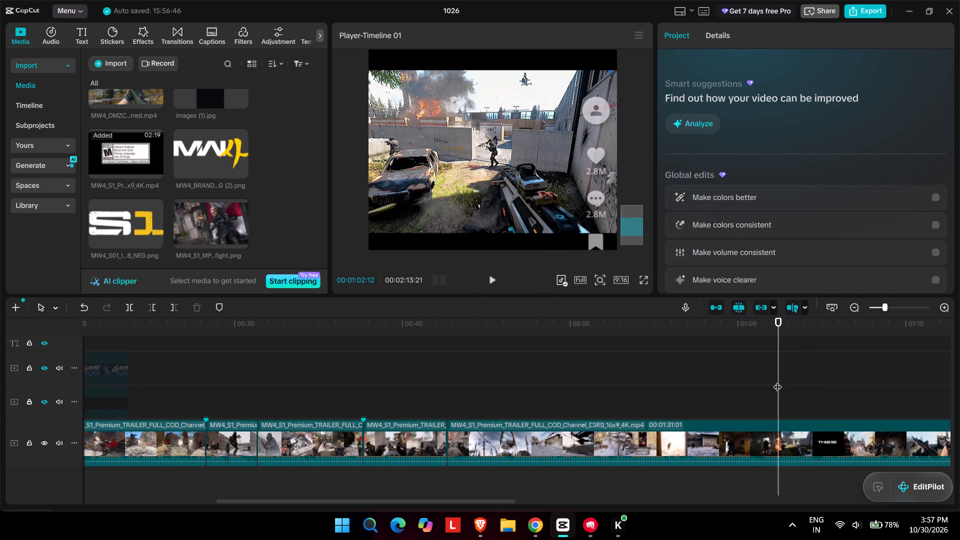
pyautogui.click(779, 422)
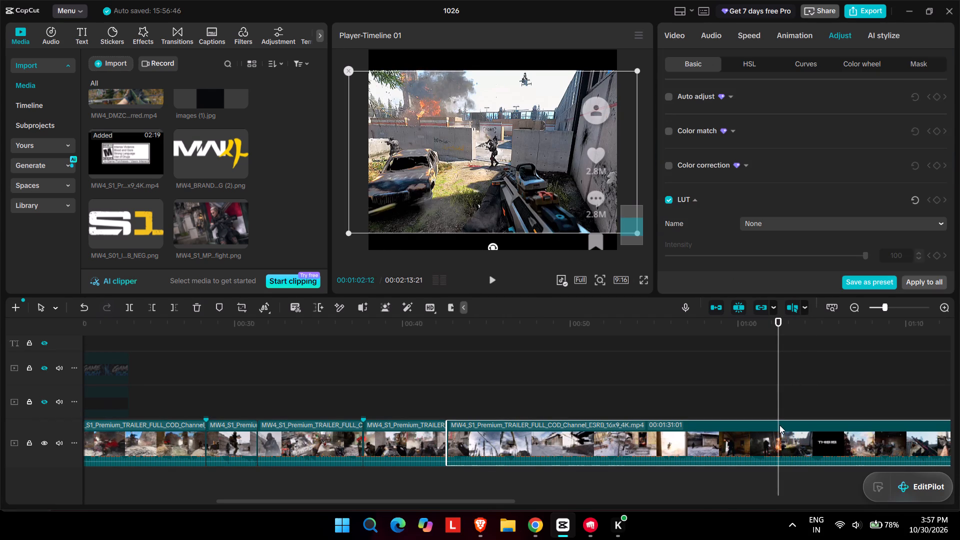
pyautogui.hotkey('ctrl', 'b')
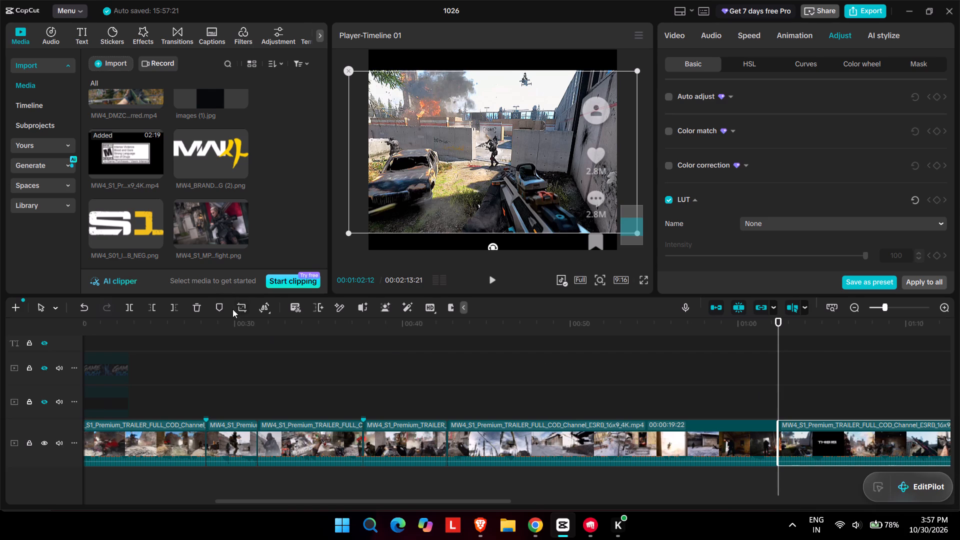
# Add a marker at 00:01:02:12 on the start of the newly split clip.
pyautogui.click(223, 305)
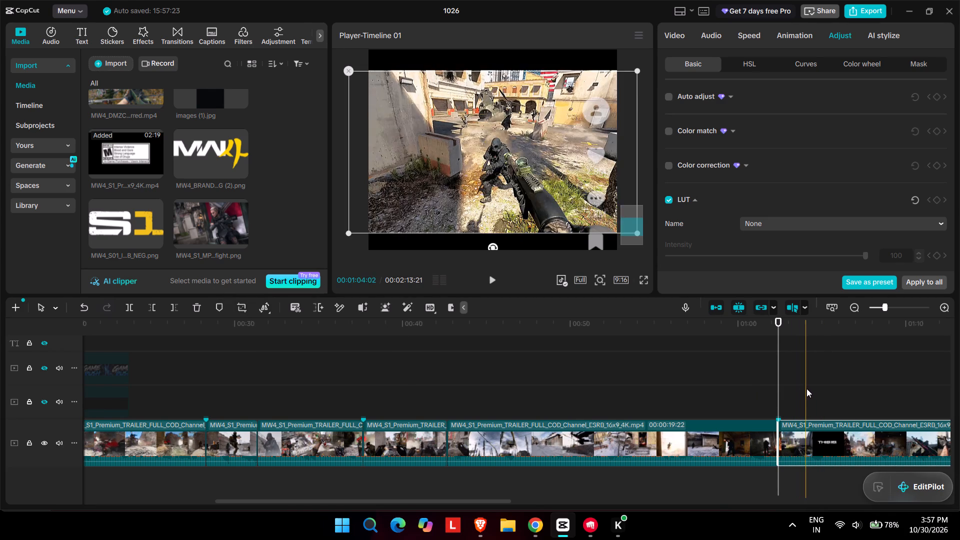
# Step frame by frame to the start of the "THIS IS" title and split the trailer clip at 00:01:04:08.
pyautogui.click(810, 387)
pyautogui.press('Left')
pyautogui.press('Left')
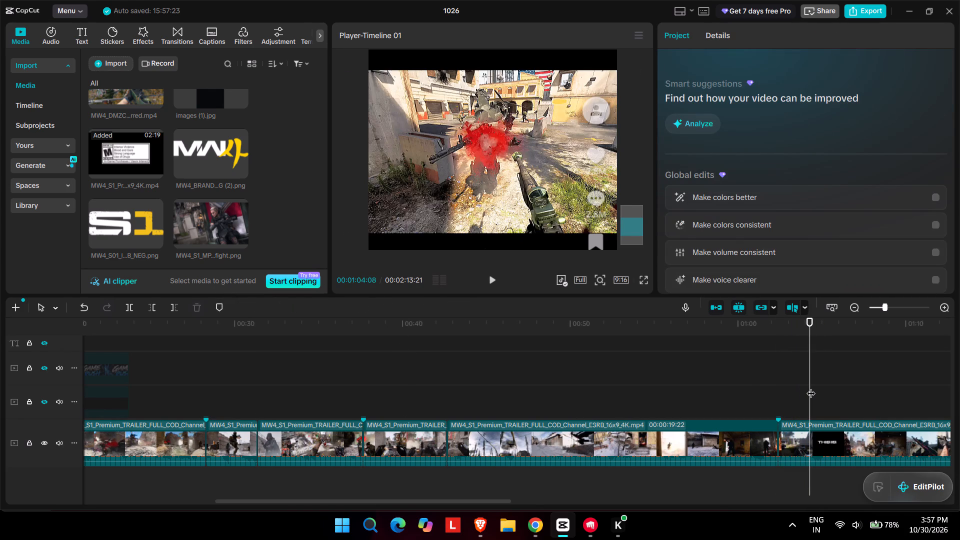
pyautogui.press('Left')
pyautogui.press('Right')
pyautogui.press('Left')
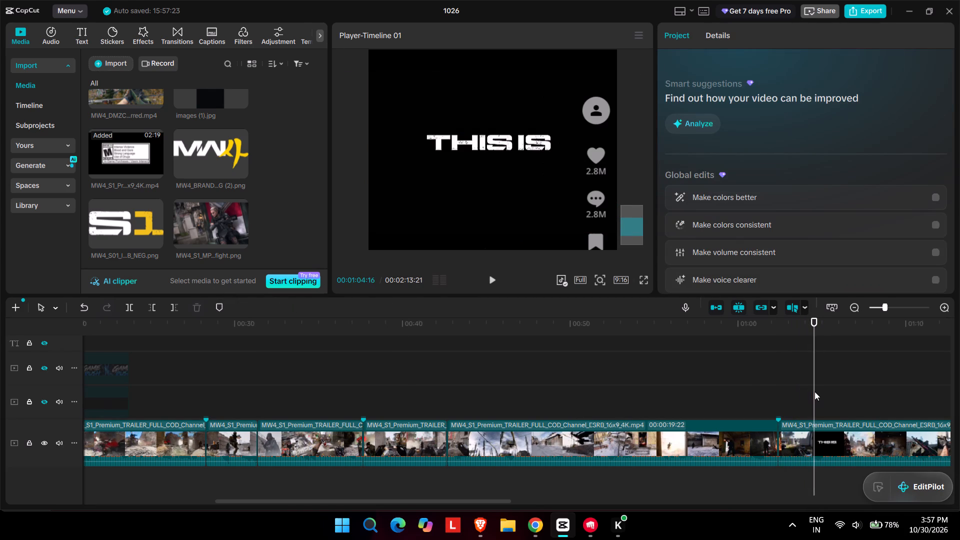
pyautogui.press('Left')
pyautogui.press('Left')
pyautogui.press('Left')
pyautogui.press('Left')
pyautogui.press('Left')
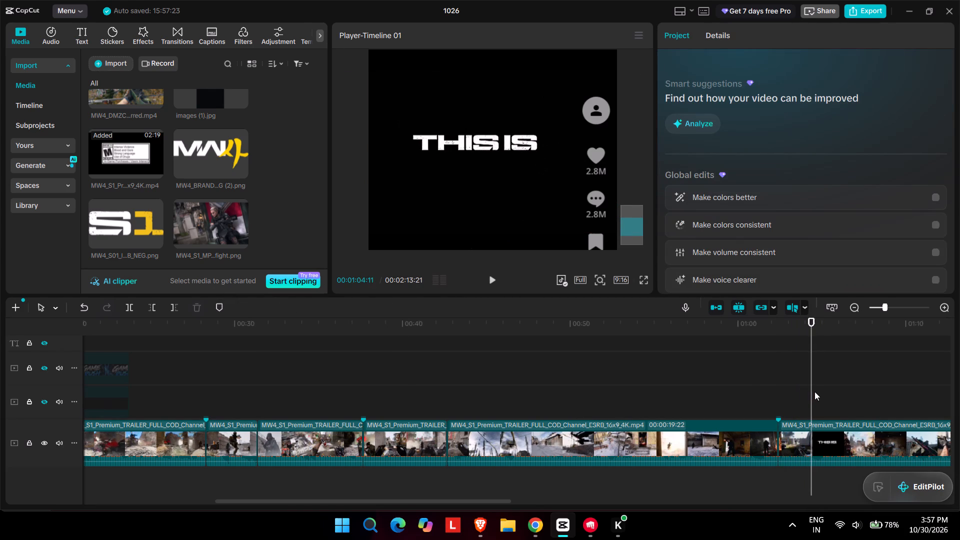
pyautogui.press('Left')
pyautogui.press('Left')
pyautogui.press('Left')
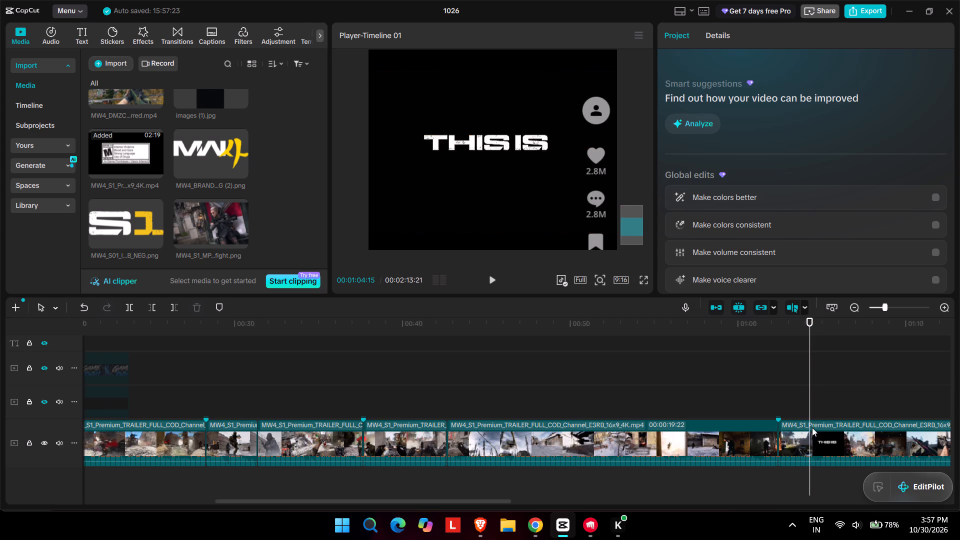
pyautogui.click(810, 430)
pyautogui.hotkey('ctrl', 'b')
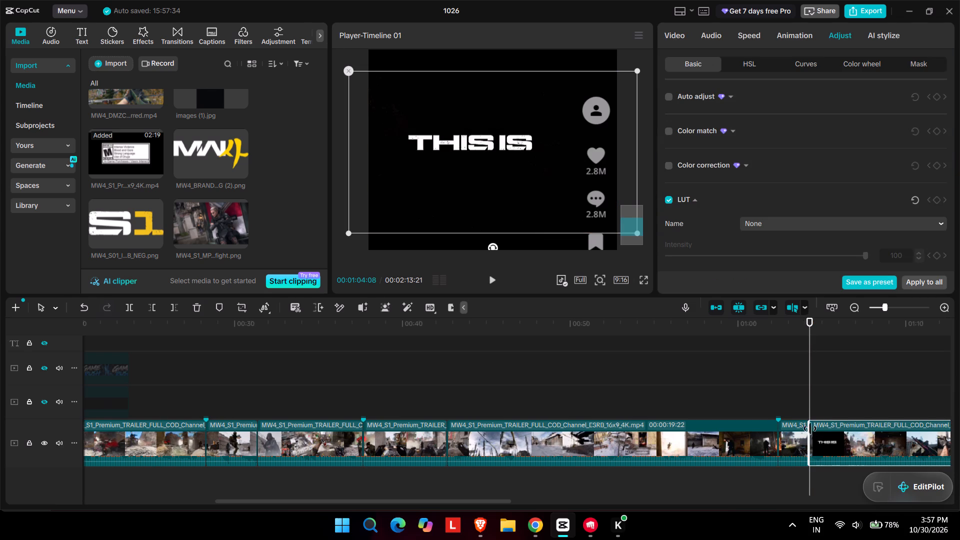
# Play the Kill Block section from its title and replay it to look for its scene changes.
pyautogui.press('space')
pyautogui.hscroll(-1, 813, 398)
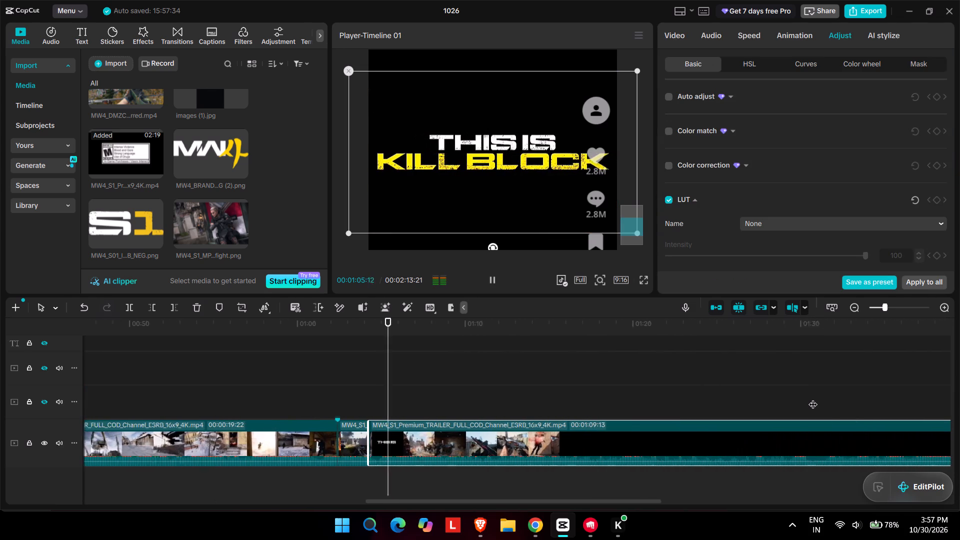
pyautogui.hscroll(-1, 813, 398)
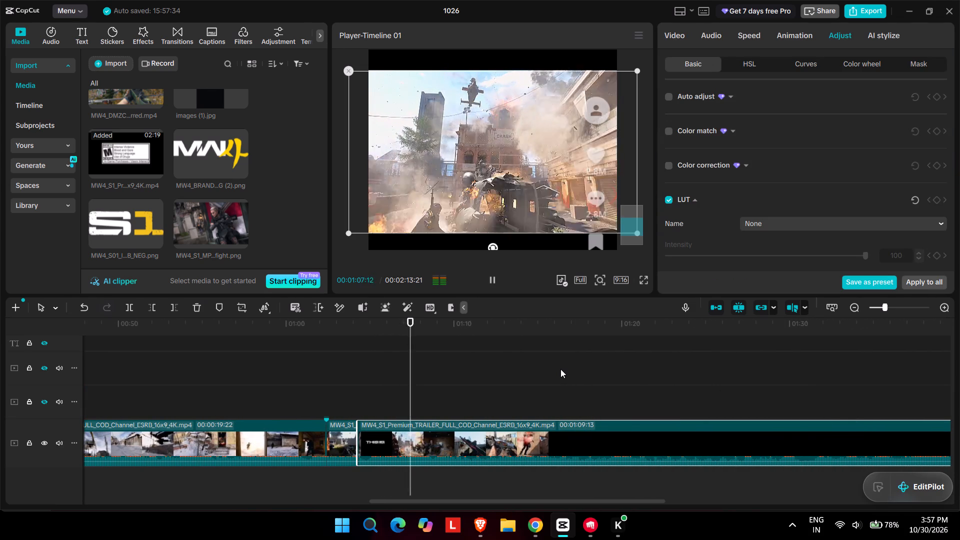
pyautogui.keyDown('ctrl'); pyautogui.scroll(-5, 560, 369); pyautogui.keyUp('ctrl')
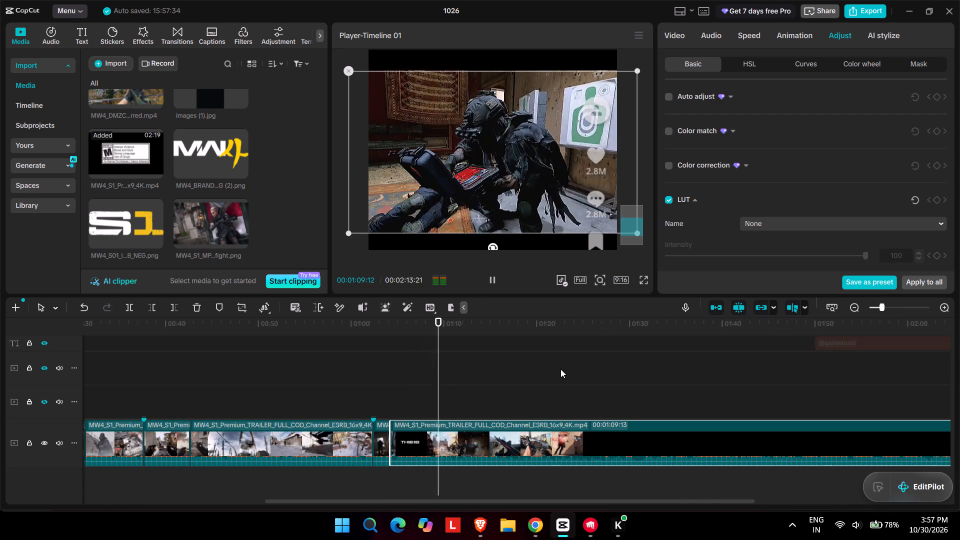
pyautogui.hscroll(-1, 560, 369)
pyautogui.press('space')
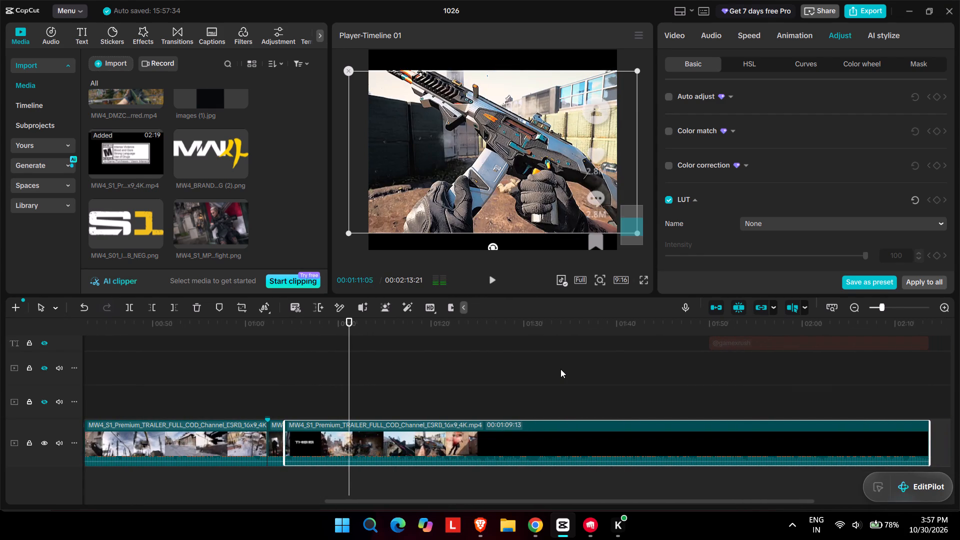
pyautogui.click(306, 387)
pyautogui.press('space')
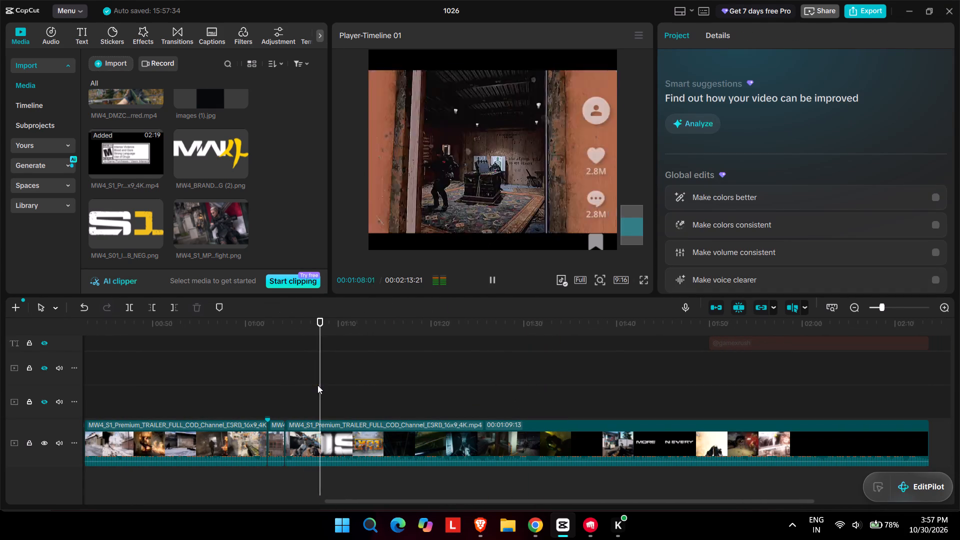
pyautogui.press('space')
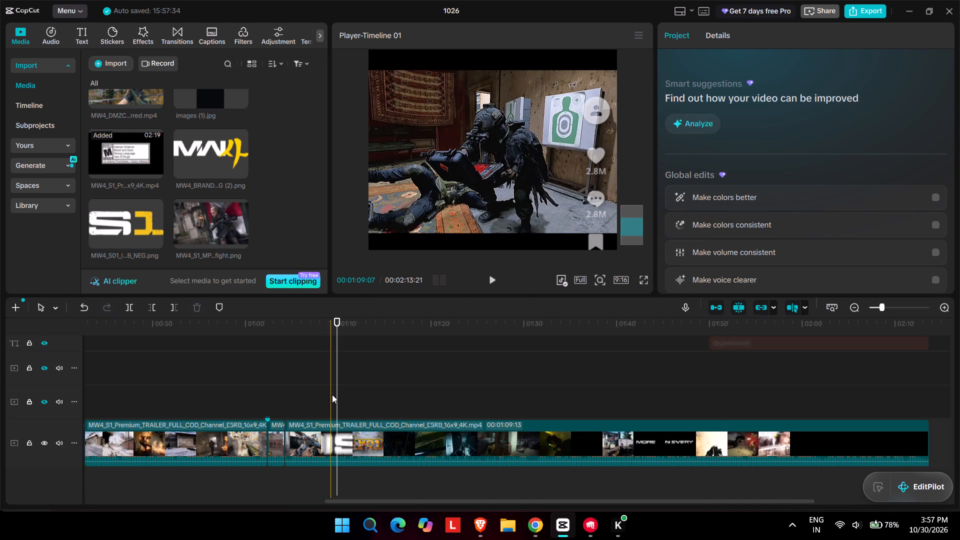
# Find the frame where the pink rifle shot begins and split the trailer clip at 00:01:07:03.
pyautogui.click(332, 423)
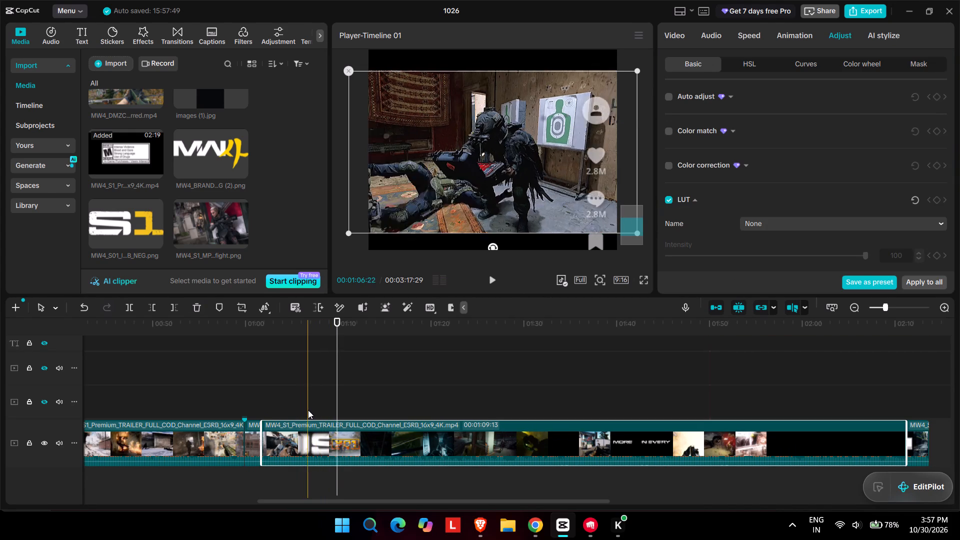
pyautogui.click(311, 408)
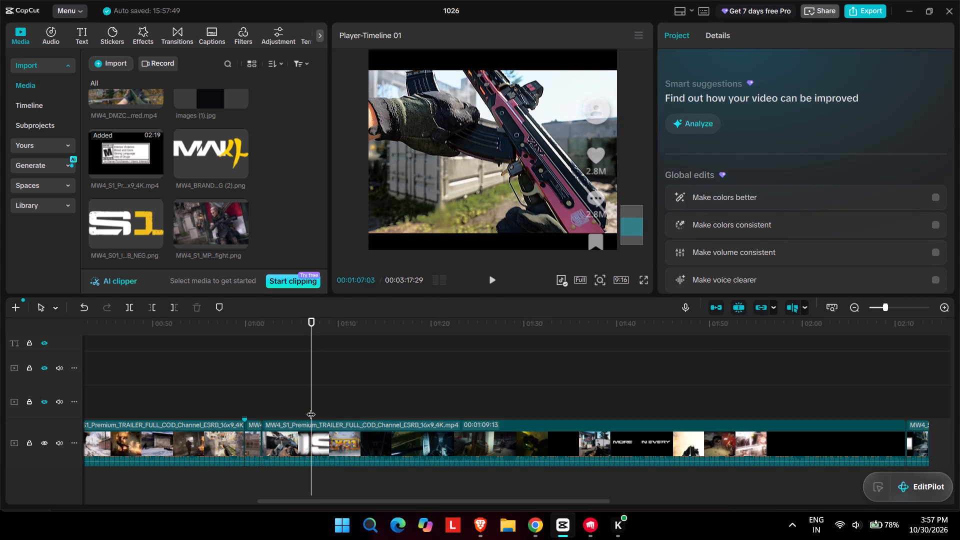
pyautogui.click(310, 408)
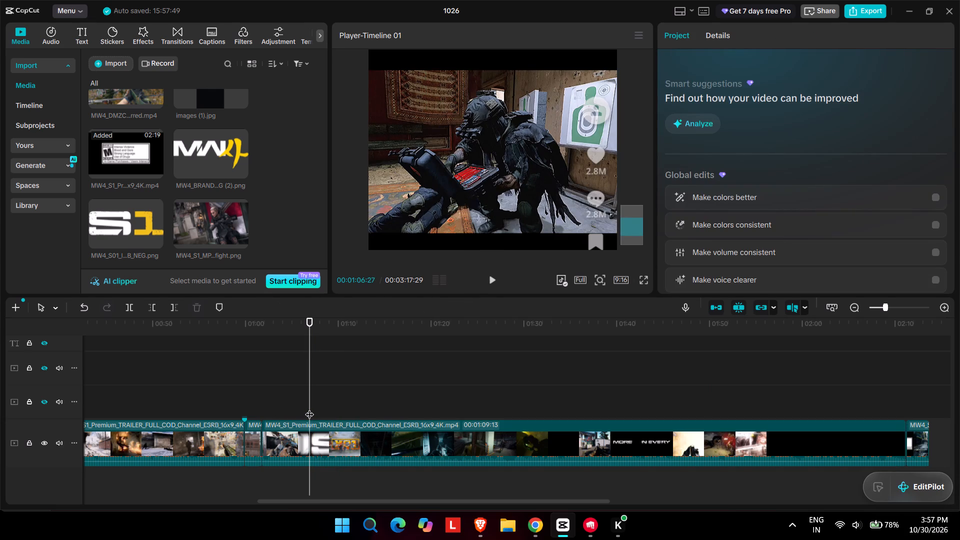
pyautogui.press('Right')
pyautogui.press('Right')
pyautogui.press('Right')
pyautogui.press('Right')
pyautogui.press('Right')
pyautogui.press('Right')
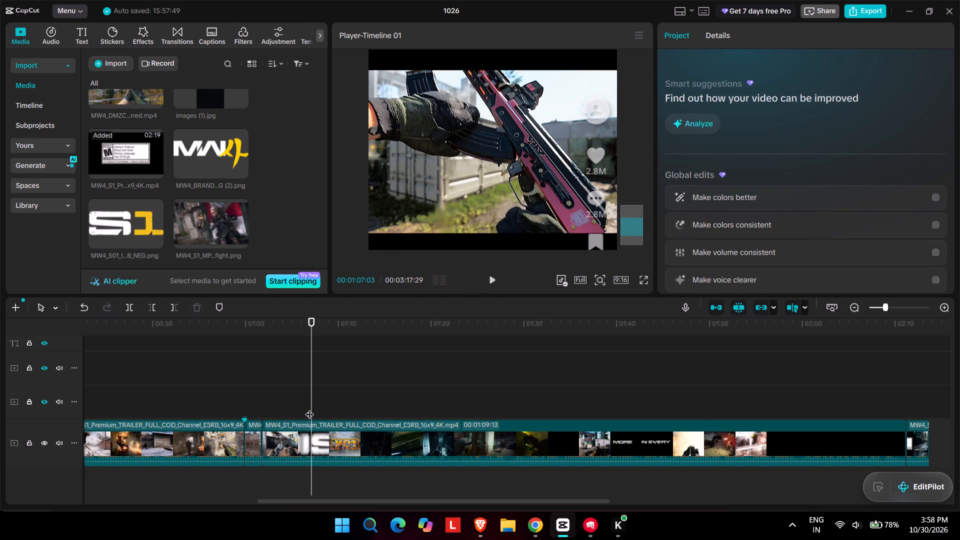
pyautogui.click(309, 428)
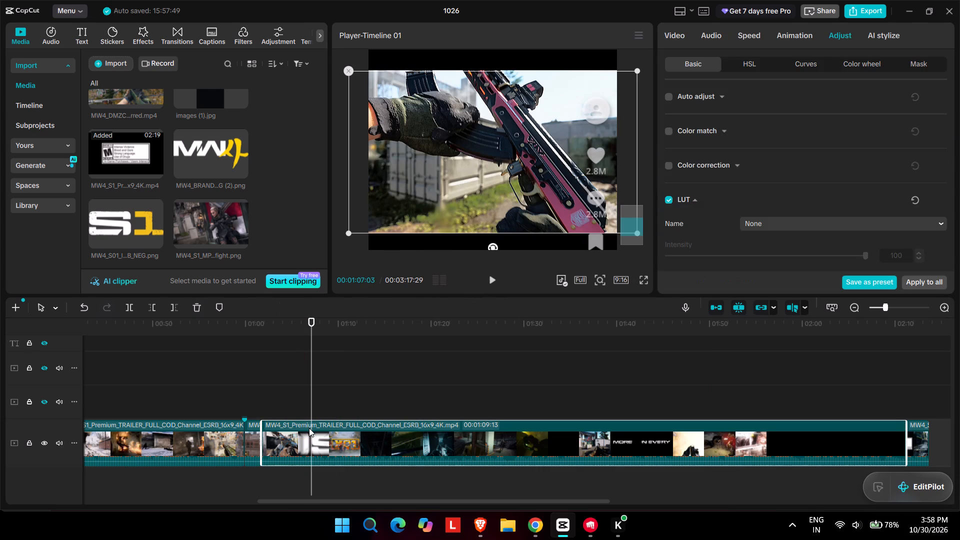
pyautogui.hotkey('ctrl', 'b')
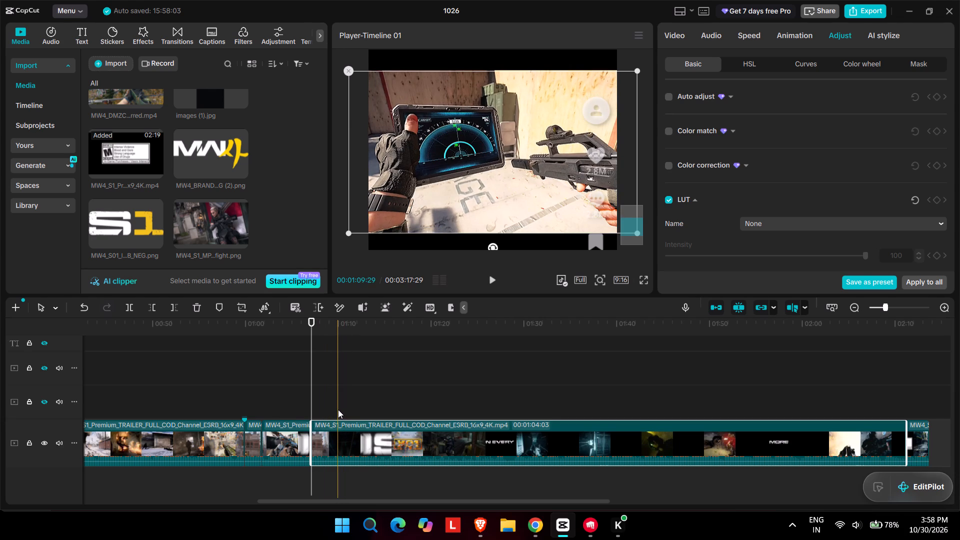
# Find the end of the rifle segment frame by frame and split the trailer clip at 00:01:09:10.
pyautogui.click(338, 409)
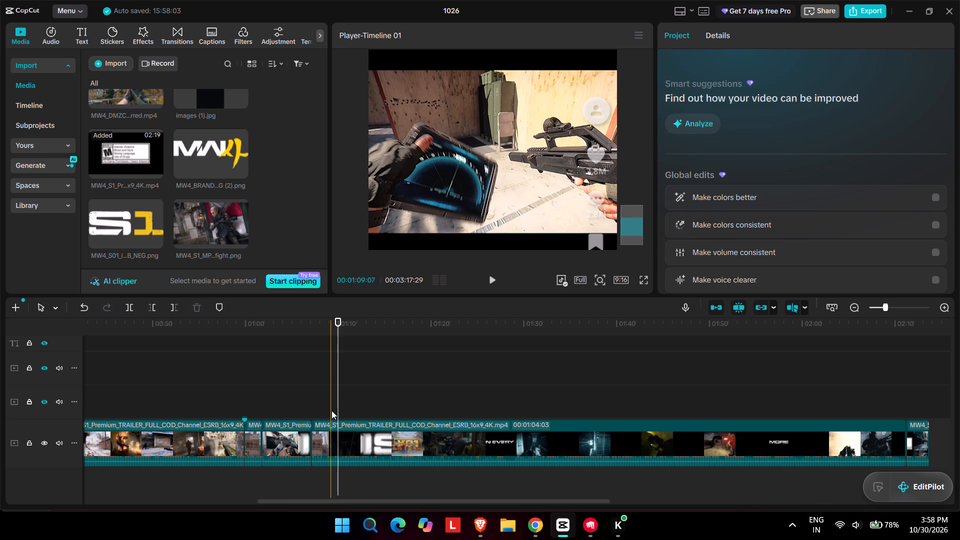
pyautogui.click(330, 411)
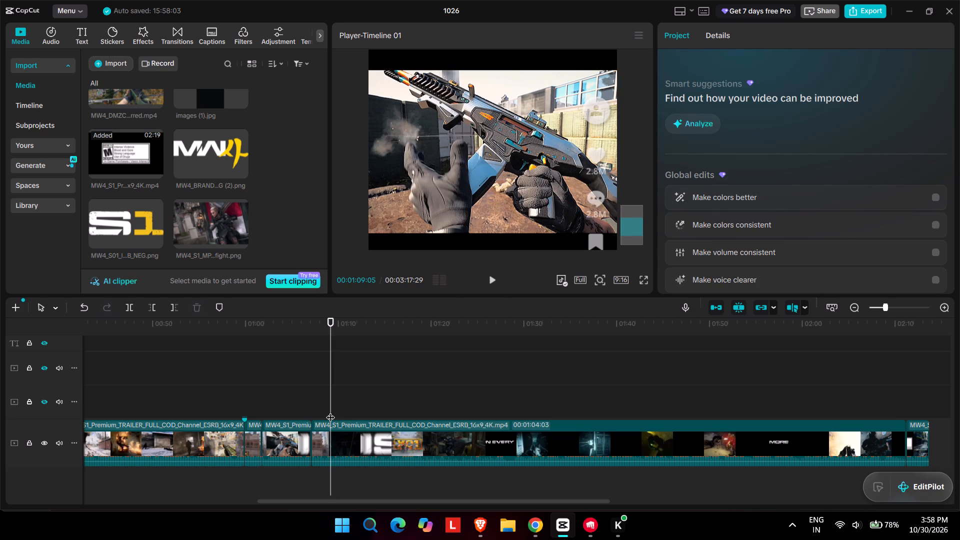
pyautogui.press('Right')
pyautogui.press('Right')
pyautogui.press('Right')
pyautogui.press('Right')
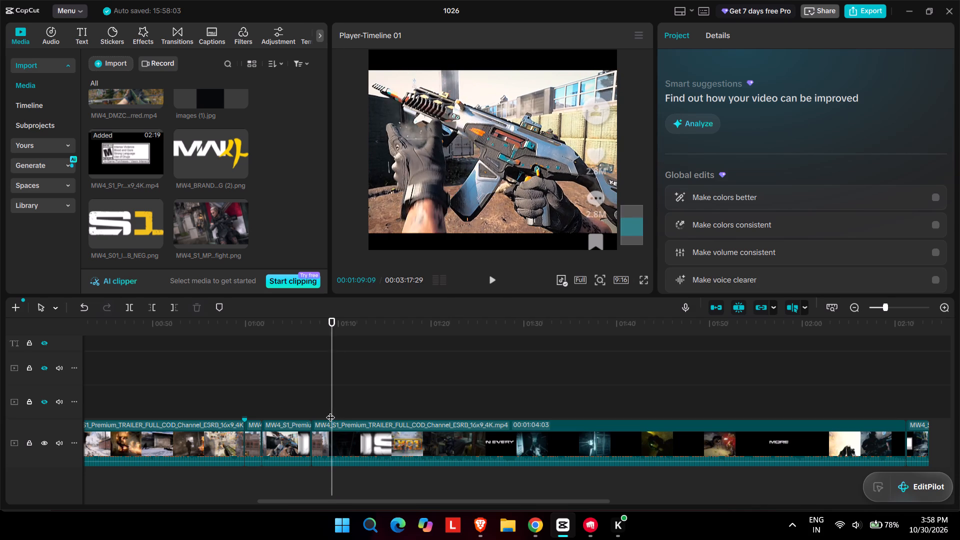
pyautogui.press('Right')
pyautogui.press('Right')
pyautogui.press('Left')
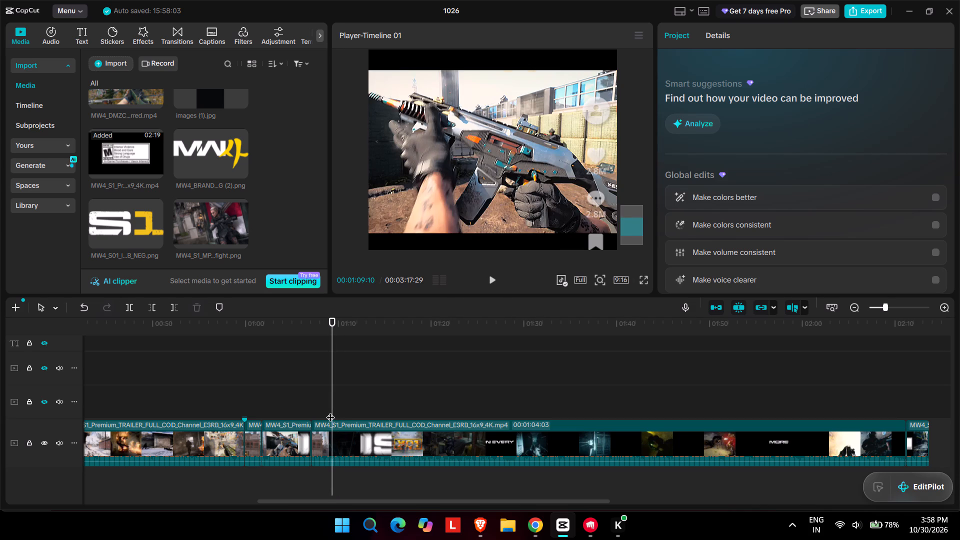
pyautogui.click(333, 439)
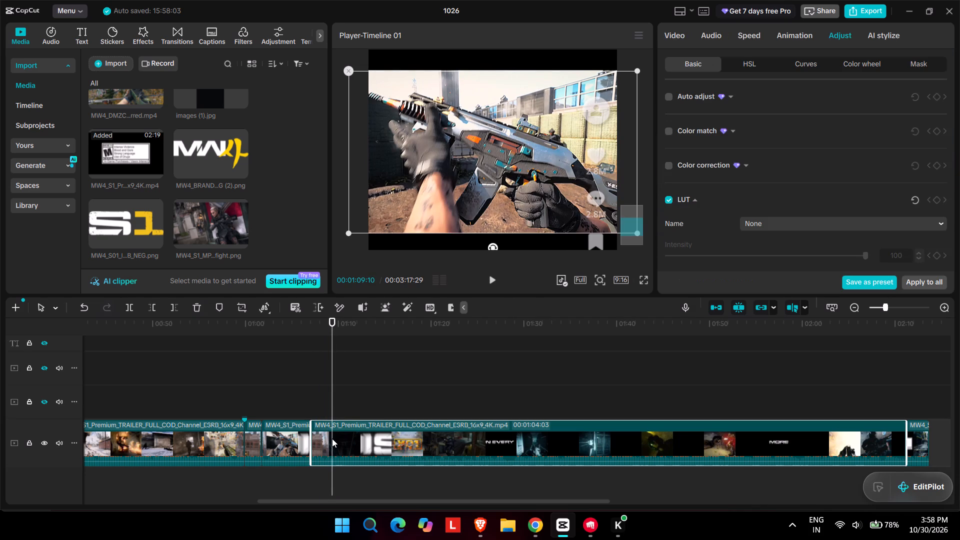
pyautogui.hotkey('ctrl', 'b')
# Select the short pink rifle clip and add a marker at its start, 00:01:07:03.
pyautogui.click(321, 439)
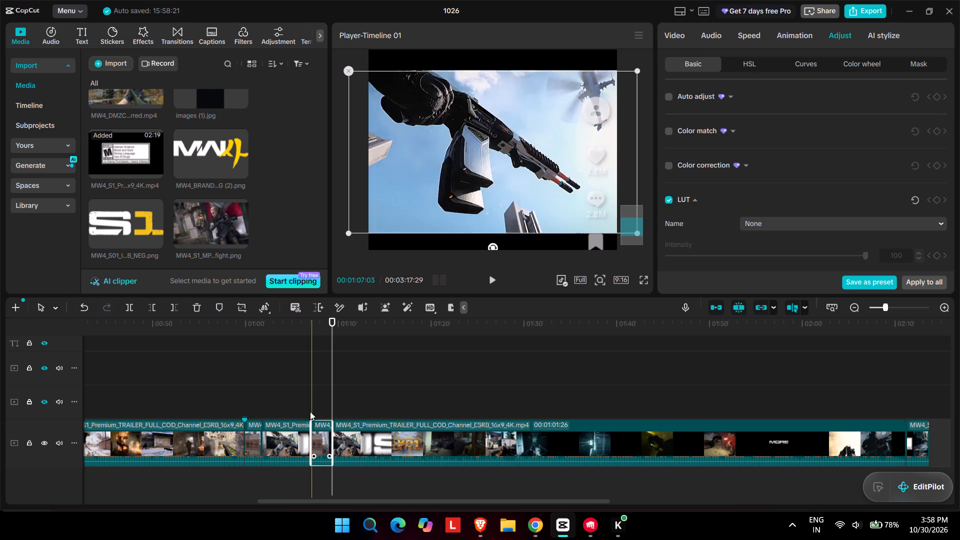
pyautogui.click(308, 404)
pyautogui.click(319, 428)
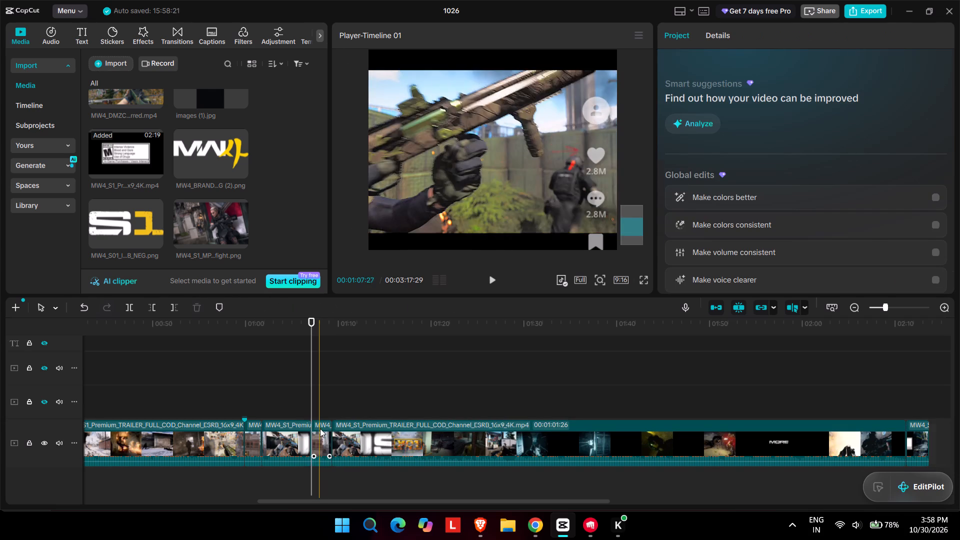
pyautogui.click(224, 303)
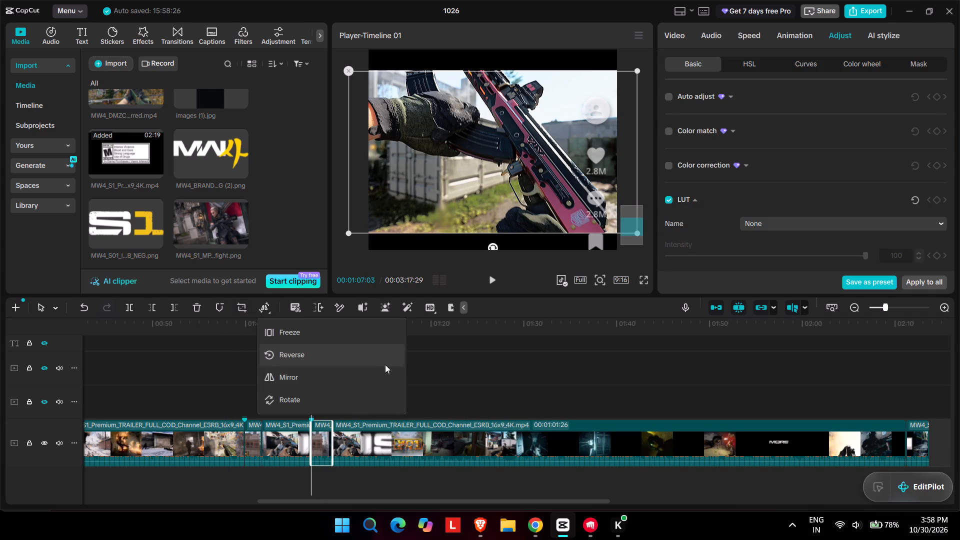
# Play on past the rifle clip and examine the shot change around 00:01:11 frame by frame.
pyautogui.press('space')
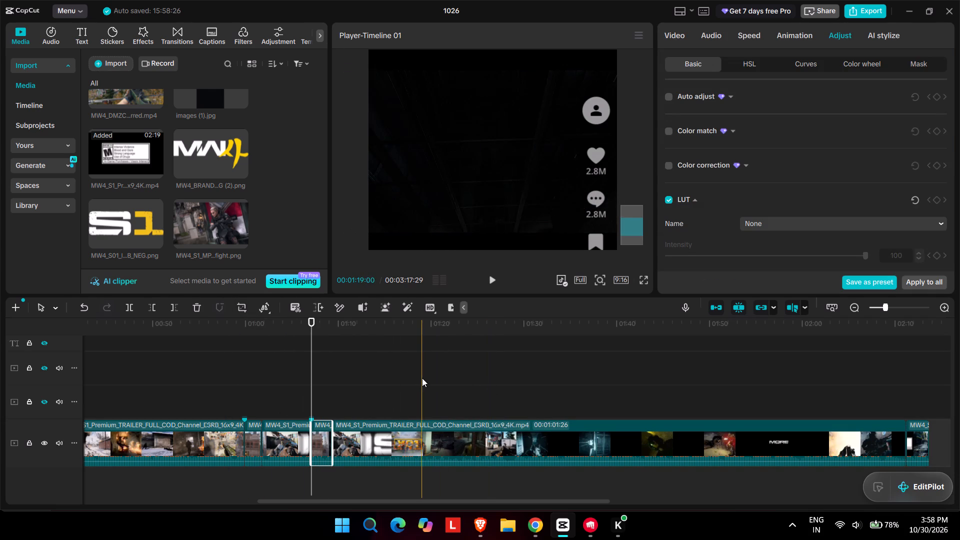
pyautogui.click(341, 368)
pyautogui.press('space')
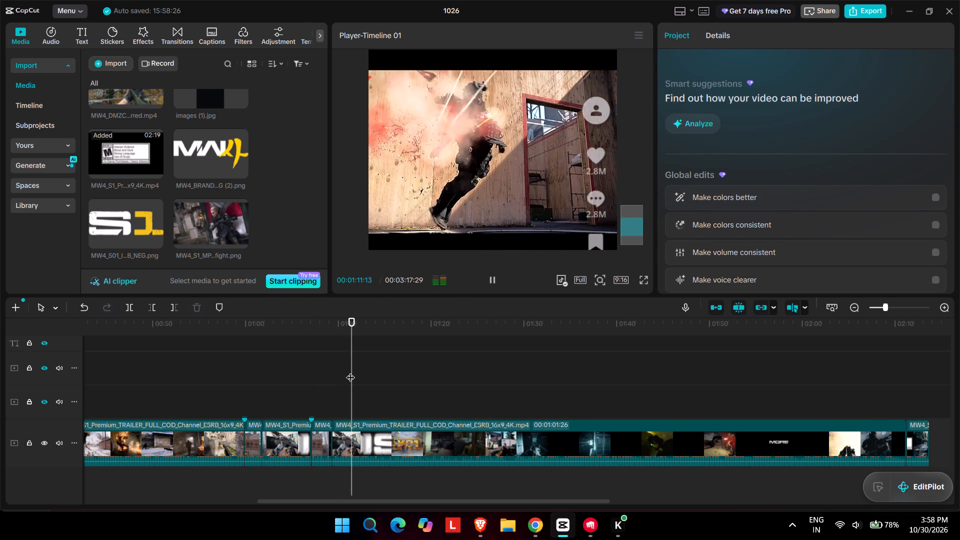
pyautogui.hscroll(-1, 355, 375)
pyautogui.press('space')
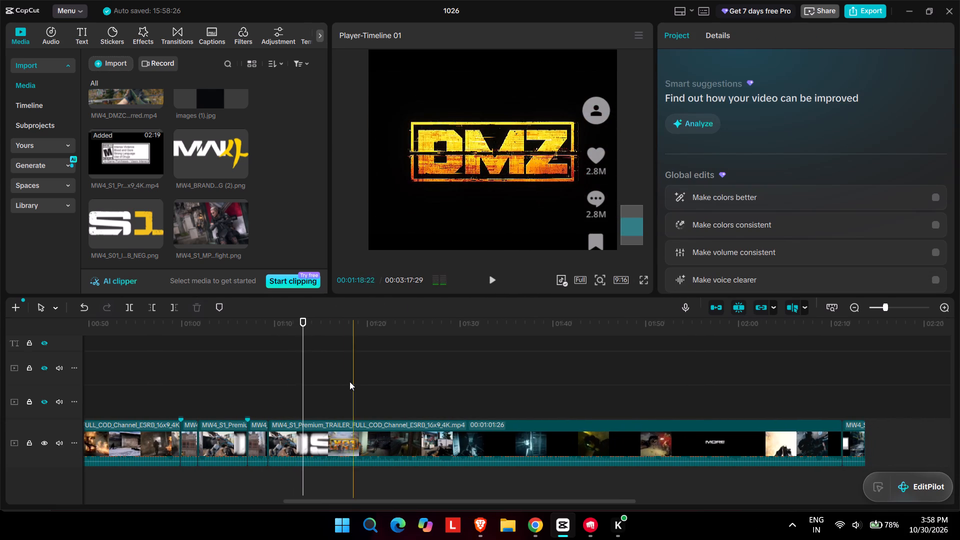
pyautogui.click(288, 389)
pyautogui.click(288, 389)
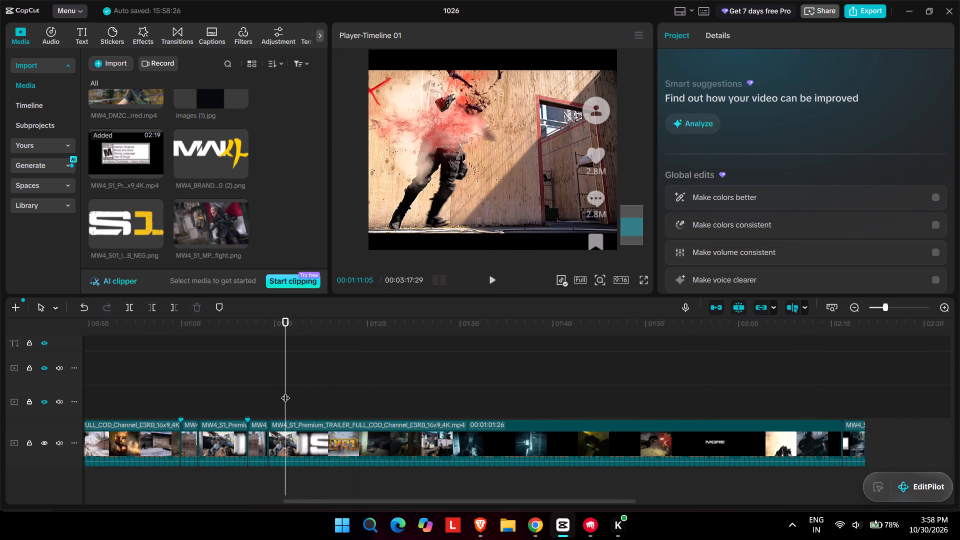
pyautogui.click(285, 391)
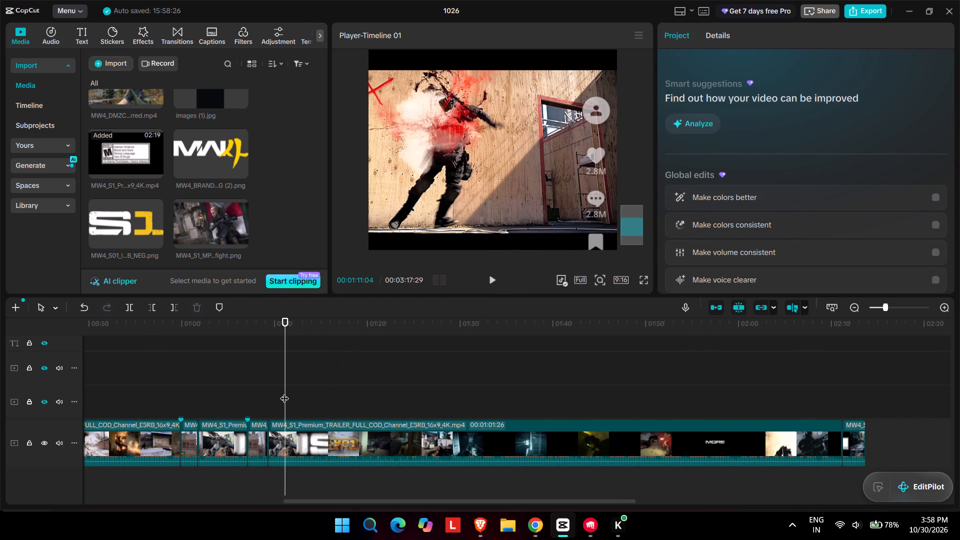
pyautogui.press('Left')
pyautogui.press('Left')
pyautogui.press('Left')
pyautogui.press('Left')
pyautogui.press('Left')
pyautogui.press('Right')
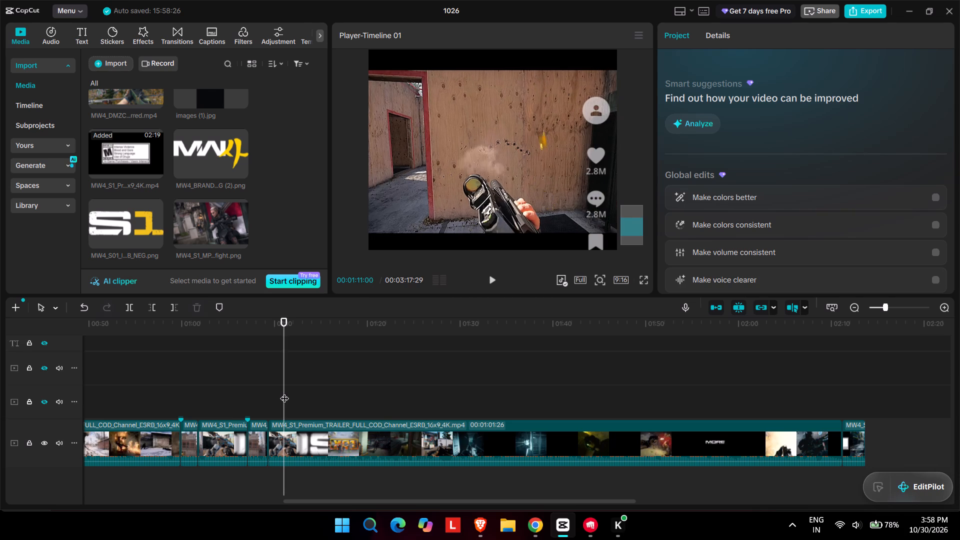
pyautogui.press('Right')
pyautogui.press('Right')
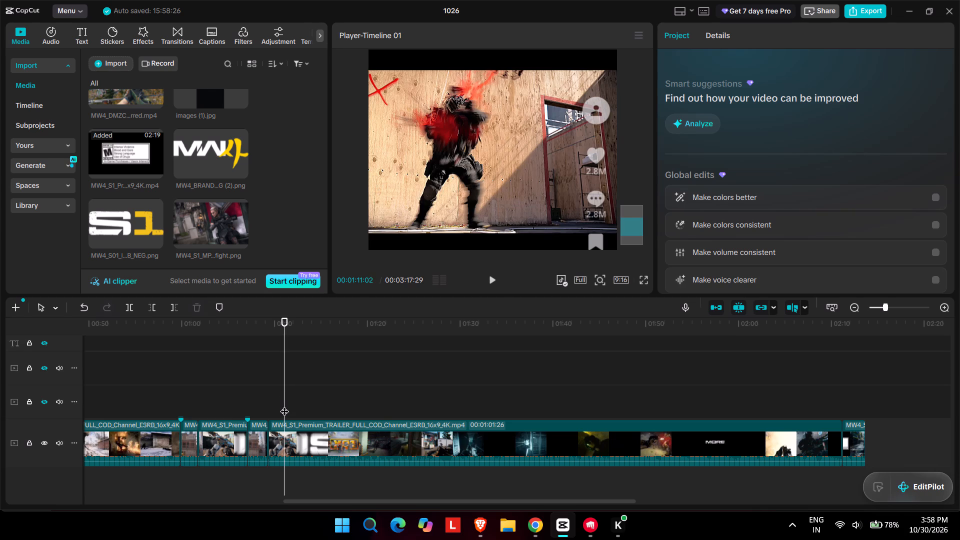
# Step back frame by frame through the gun-firing shot at the wooden wall and split the trailer clip at 00:01:10:11.
pyautogui.press('Left')
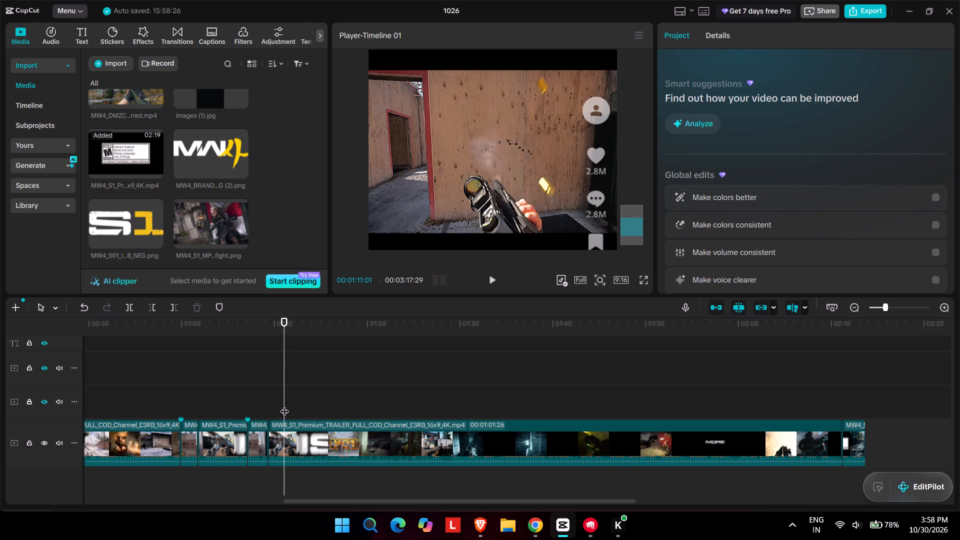
pyautogui.press('Left')
pyautogui.press('Left')
pyautogui.press('Left')
pyautogui.press('Left')
pyautogui.press('Left')
pyautogui.press('Left')
pyautogui.press('Left')
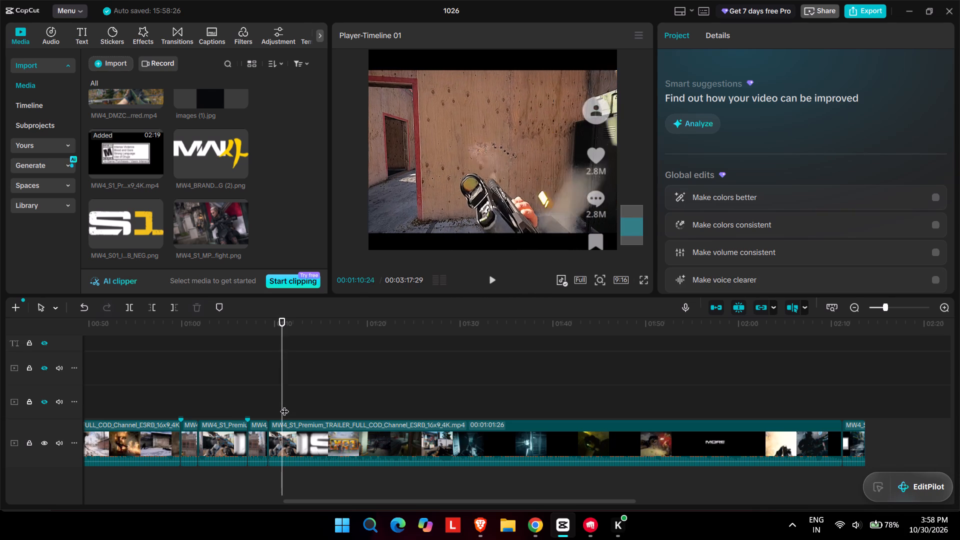
pyautogui.press('Left')
pyautogui.press('Left')
pyautogui.press('Left')
pyautogui.press('Left')
pyautogui.press('Left')
pyautogui.press('Left')
pyautogui.press('Left')
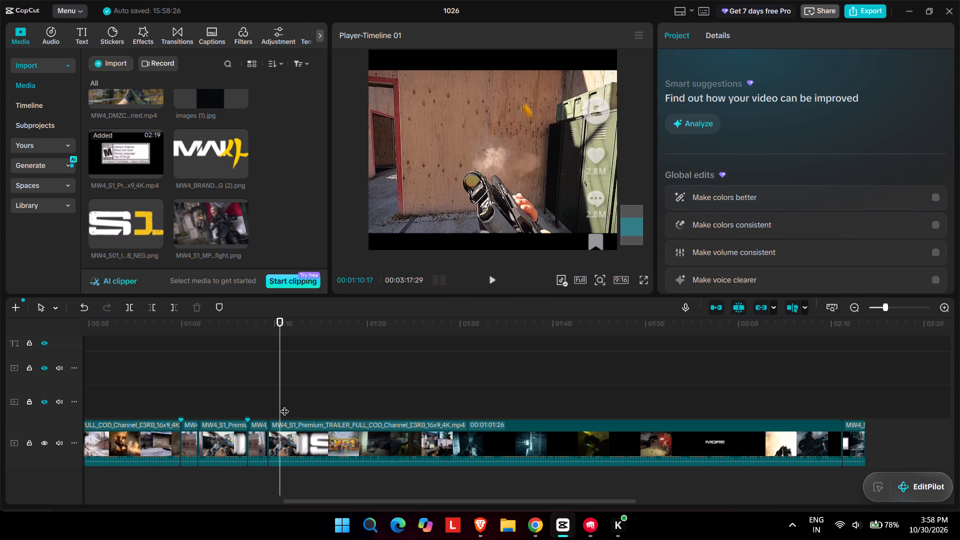
pyautogui.press('Left')
pyautogui.press('Left')
pyautogui.press('Left')
pyautogui.press('Left')
pyautogui.press('Left')
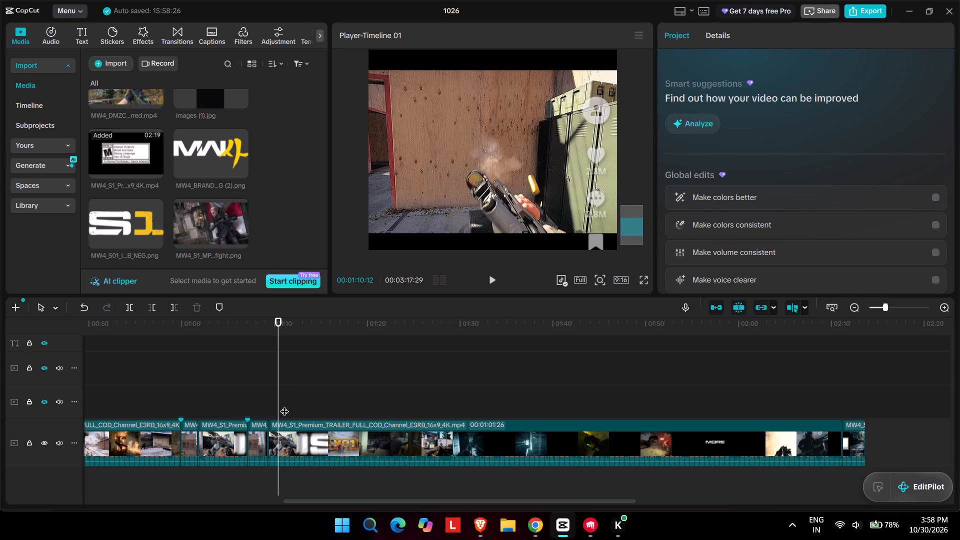
pyautogui.press('Left')
pyautogui.click(280, 435)
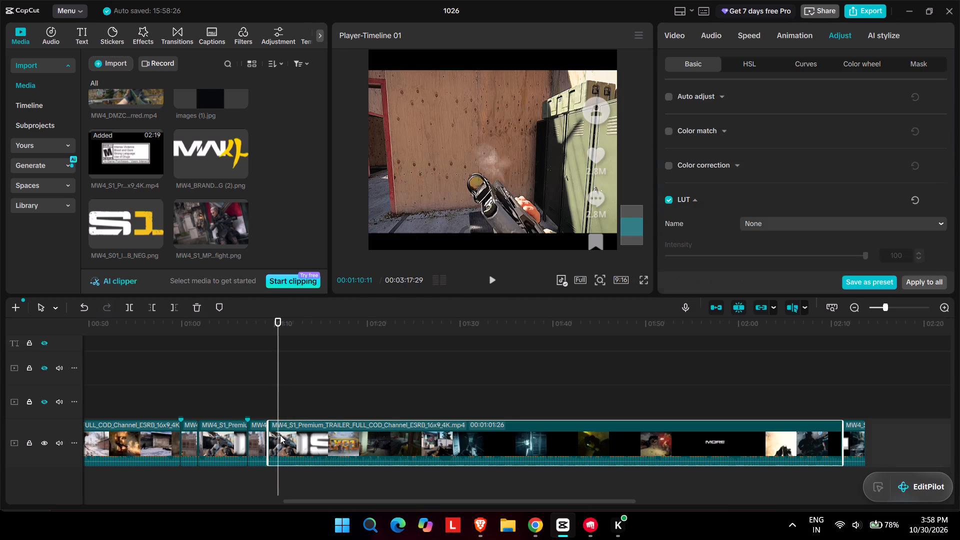
pyautogui.hotkey('ctrl', 'b')
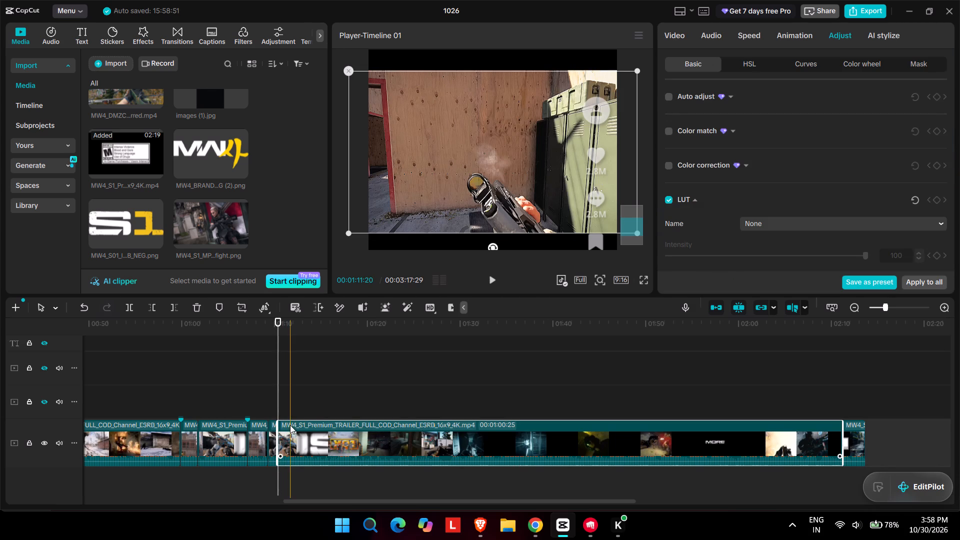
# Find the last frames of the falling soldier shot before the title and split the trailer clip at 00:01:12:00.
pyautogui.click(294, 423)
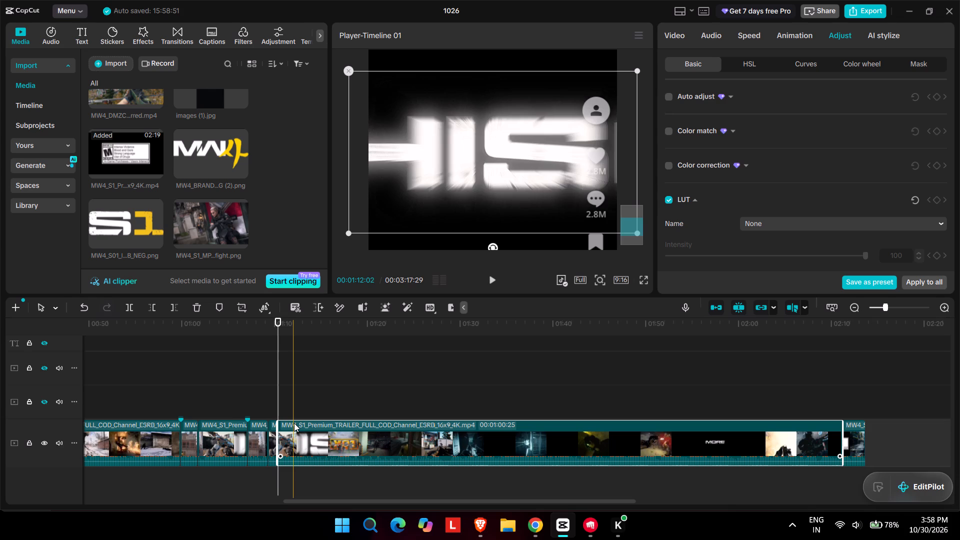
pyautogui.click(294, 407)
pyautogui.press('Left')
pyautogui.press('Left')
pyautogui.press('Left')
pyautogui.press('Left')
pyautogui.press('Left')
pyautogui.press('Left')
pyautogui.press('Left')
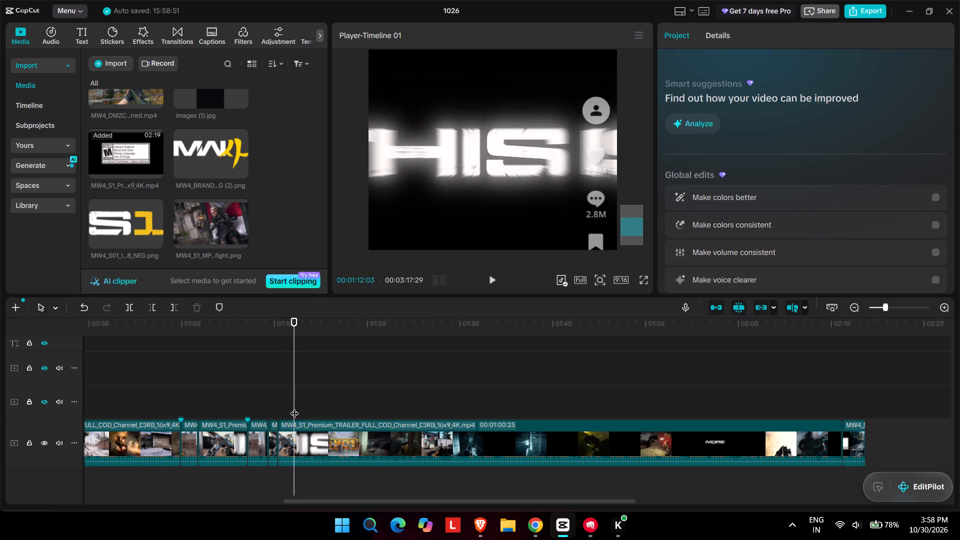
pyautogui.press('Left')
pyautogui.press('Left')
pyautogui.press('Right')
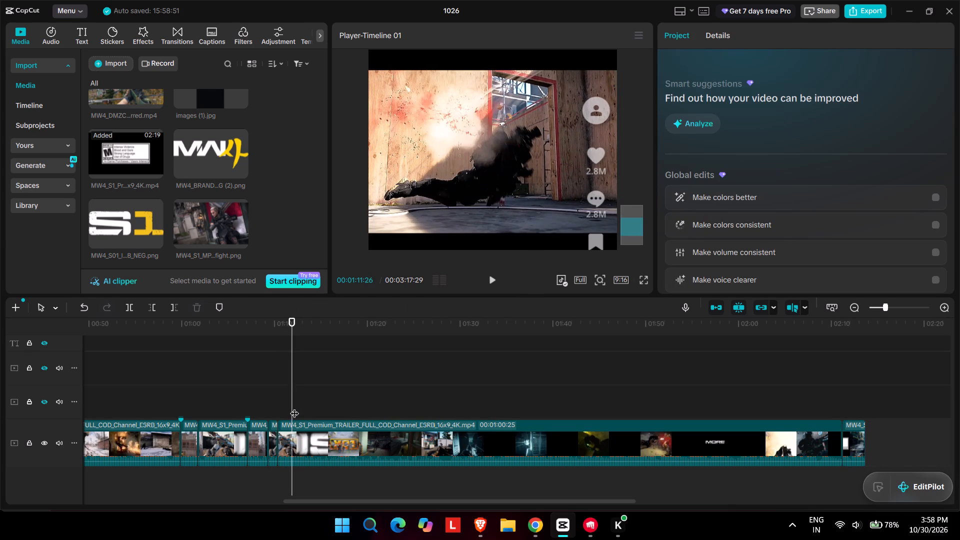
pyautogui.press('Right')
pyautogui.press('Right')
pyautogui.press('Right')
pyautogui.press('Right')
pyautogui.press('Right')
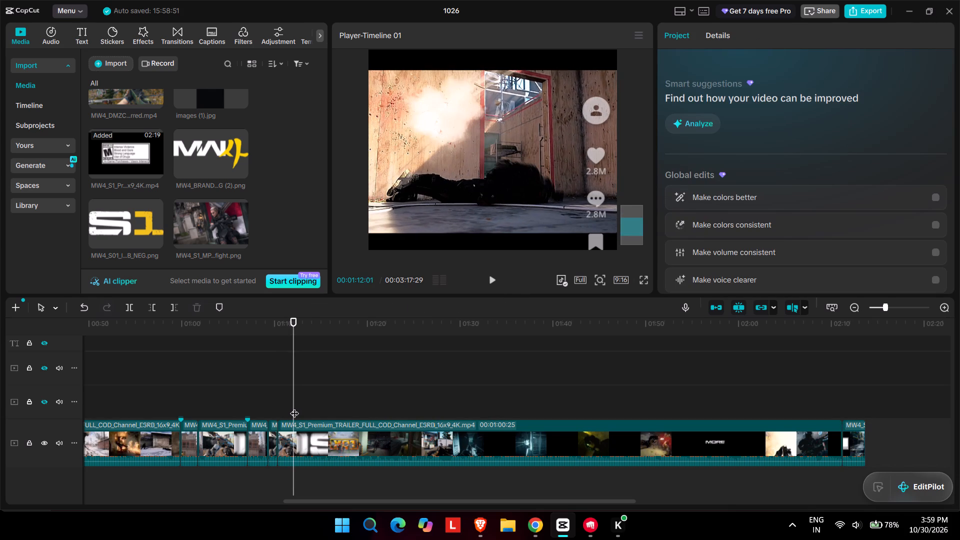
pyautogui.press('Left')
pyautogui.click(293, 423)
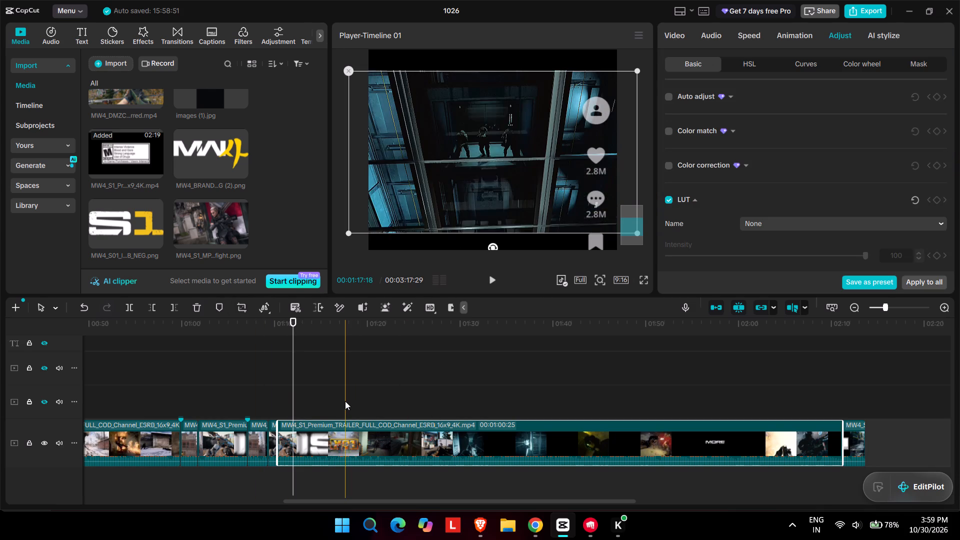
pyautogui.hotkey('ctrl', 'b')
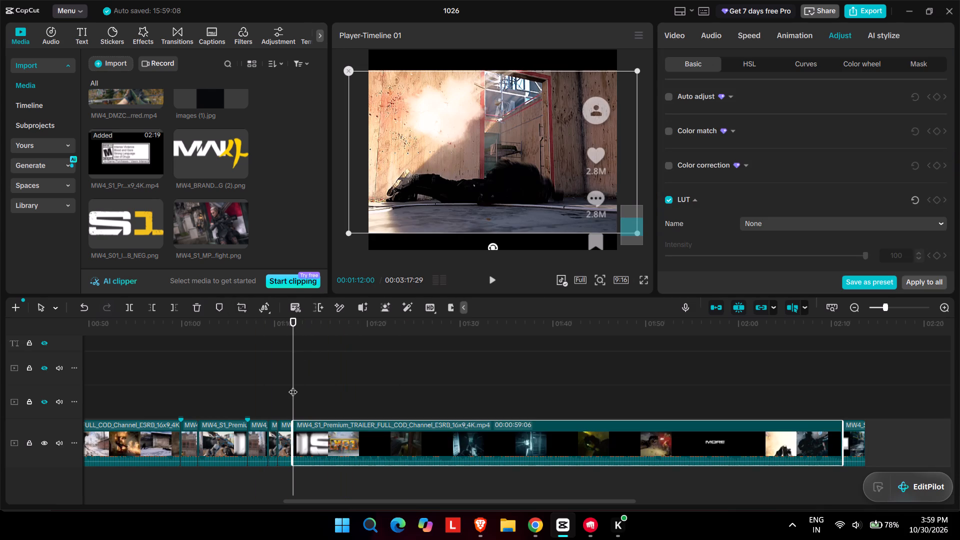
# Select the short clip between the last two splits and add a marker at its start, 00:01:10:11.
pyautogui.click(287, 437)
pyautogui.click(280, 400)
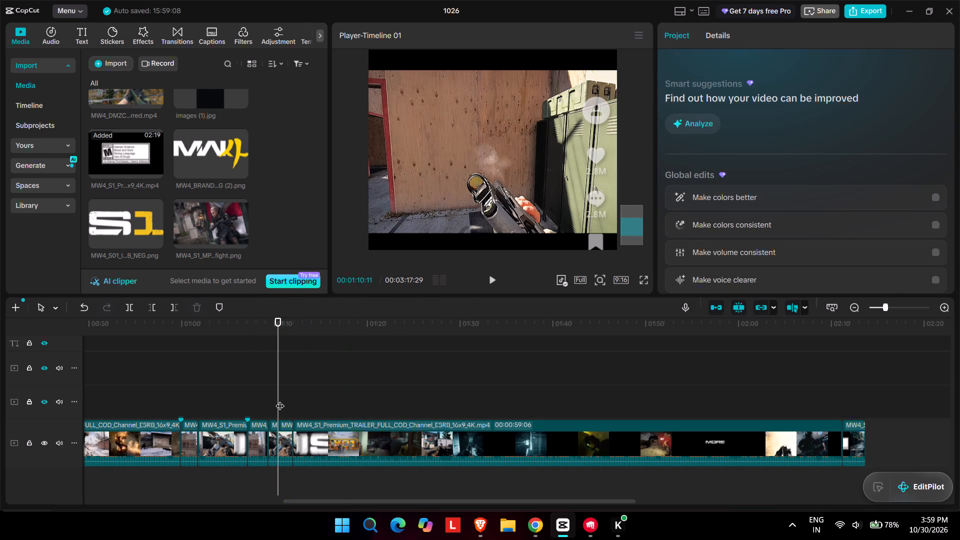
pyautogui.click(284, 423)
pyautogui.click(223, 304)
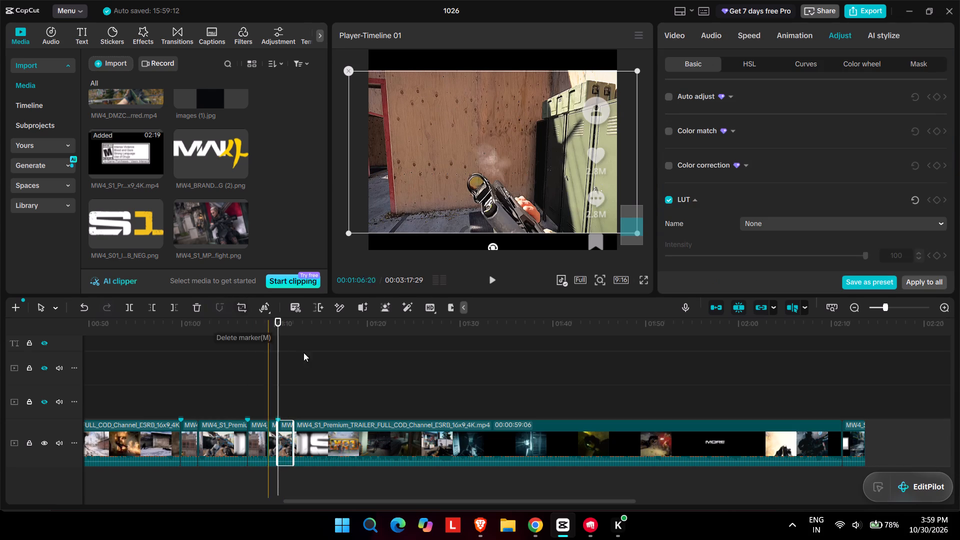
# Play the trailer on through the DMZ section and replay around the rocket launcher shot to look for the next segment.
pyautogui.click(296, 353)
pyautogui.press('space')
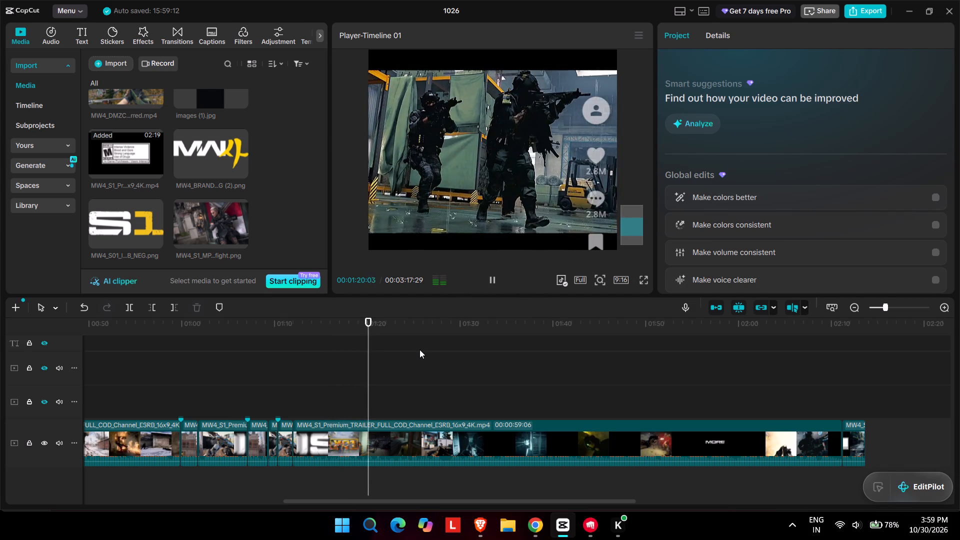
pyautogui.hscroll(-1, 425, 365)
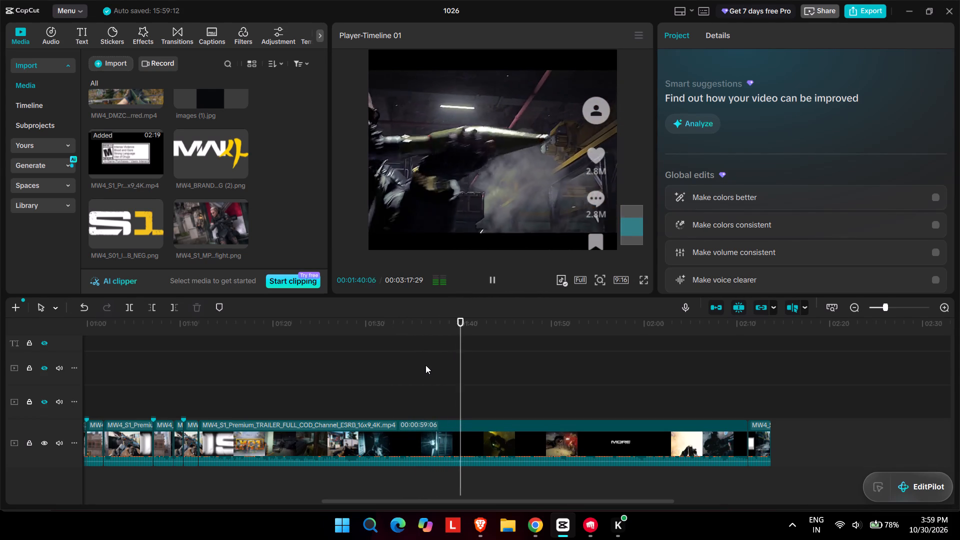
pyautogui.press('space')
pyautogui.click(446, 360)
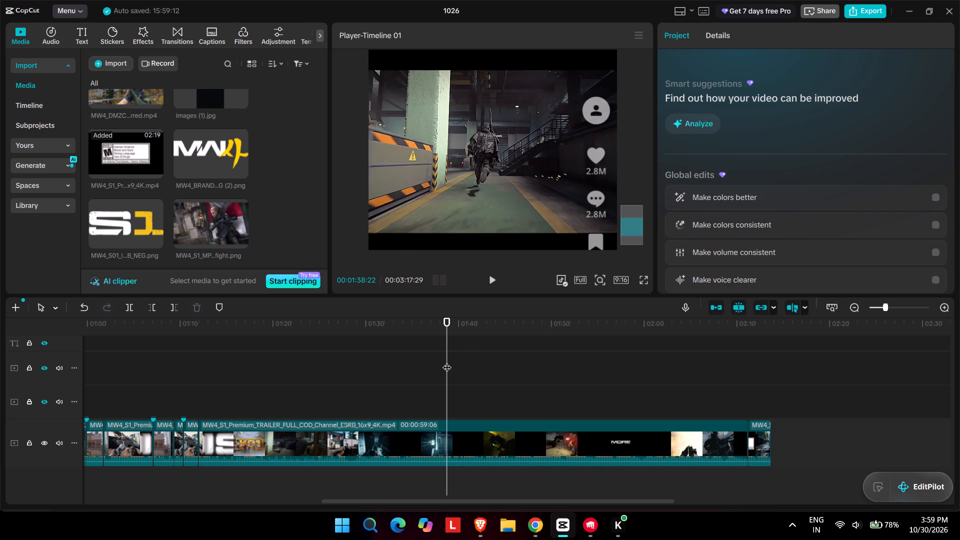
pyautogui.press('space')
pyautogui.press('space')
# Find the first frame of the masked soldier aiming the rocket launcher and split the trailer clip at 00:01:39:09.
pyautogui.press('Left')
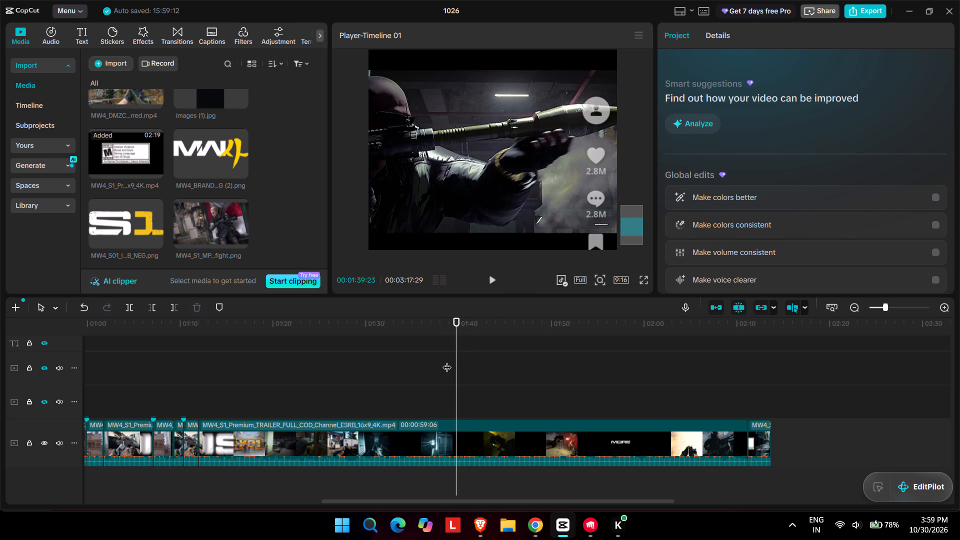
pyautogui.press('Left')
pyautogui.press('Left')
pyautogui.press('Left')
pyautogui.press('Left')
pyautogui.press('Left')
pyautogui.press('Left')
pyautogui.press('Left')
pyautogui.press('Left')
pyautogui.press('Left')
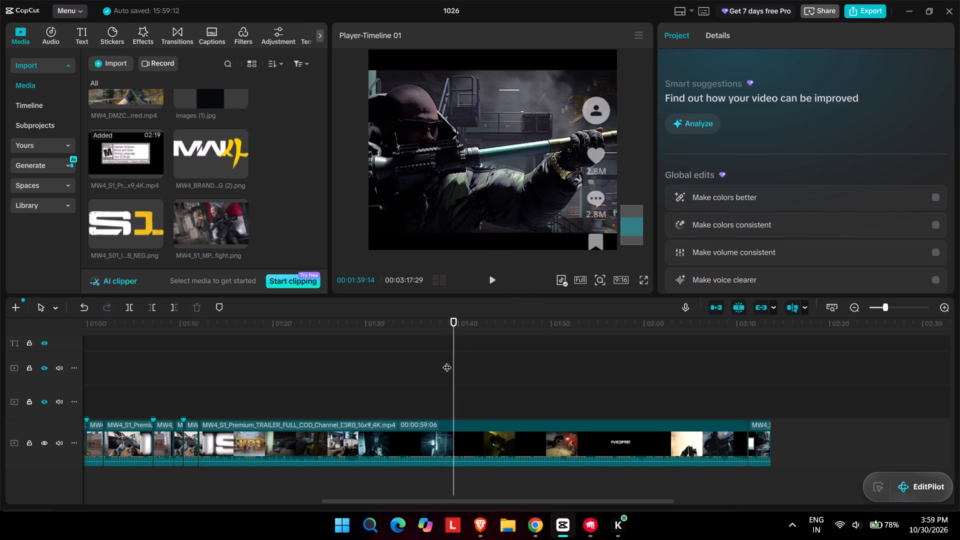
pyautogui.press('Left')
pyautogui.press('Left')
pyautogui.press('Left')
pyautogui.press('Left')
pyautogui.press('Left')
pyautogui.press('Left')
pyautogui.press('Left')
pyautogui.press('Left')
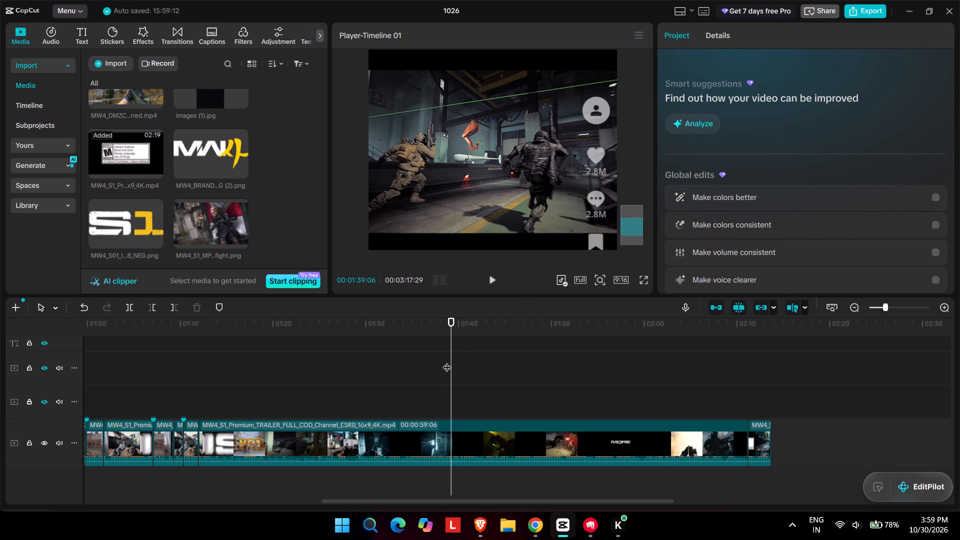
pyautogui.press('Right')
pyautogui.press('Right')
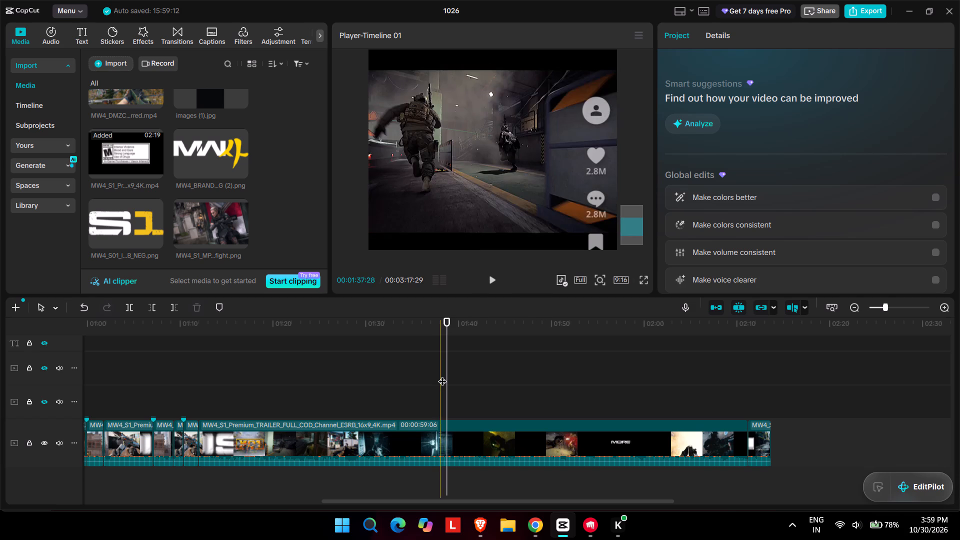
pyautogui.press('Right')
pyautogui.press('Right')
pyautogui.press('Right')
pyautogui.press('Right')
pyautogui.press('Right')
pyautogui.press('Right')
pyautogui.press('Right')
pyautogui.press('Right')
pyautogui.press('Right')
pyautogui.press('Right')
pyautogui.press('Right')
pyautogui.press('Right')
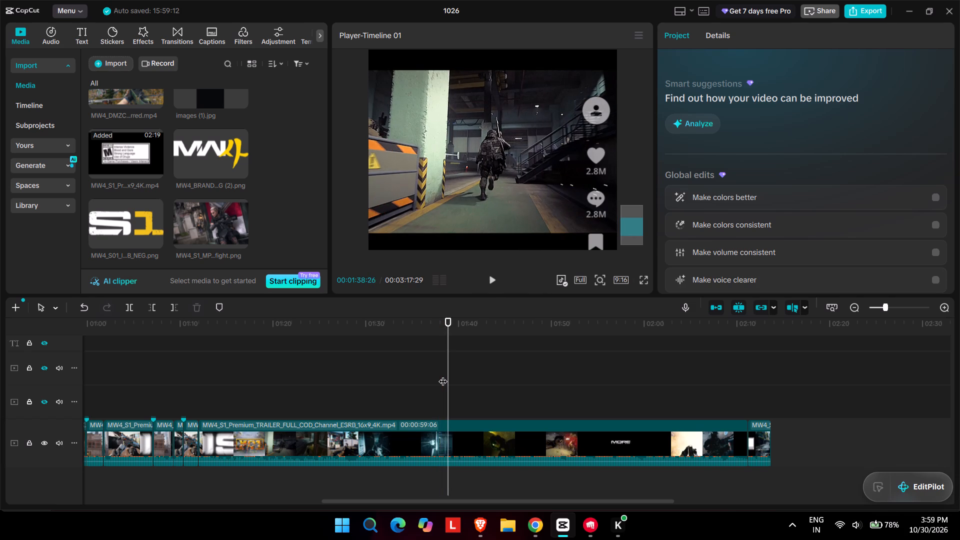
pyautogui.press('Right')
pyautogui.press('Right')
pyautogui.press('Right')
pyautogui.press('Right')
pyautogui.press('Right')
pyautogui.press('Right')
pyautogui.press('Right')
pyautogui.press('Right')
pyautogui.press('Right')
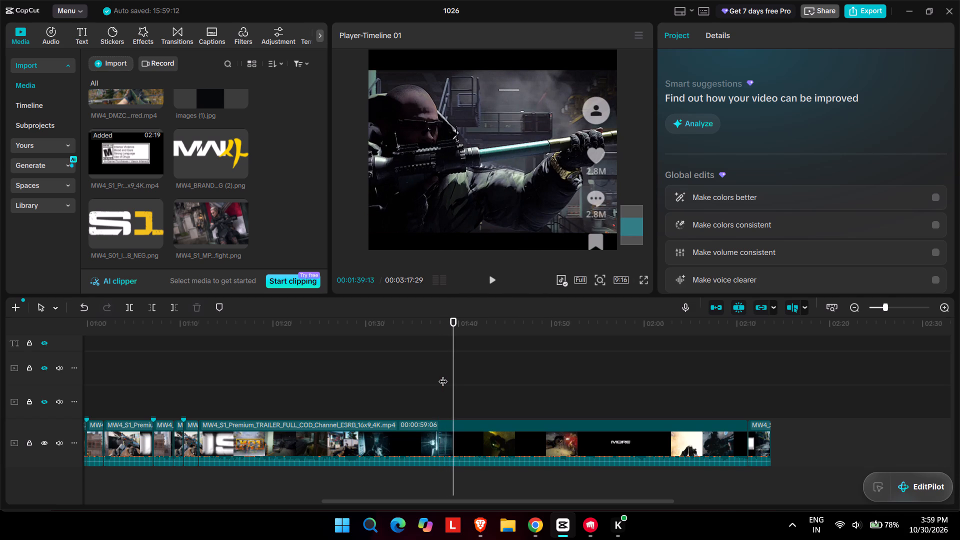
pyautogui.press('Left')
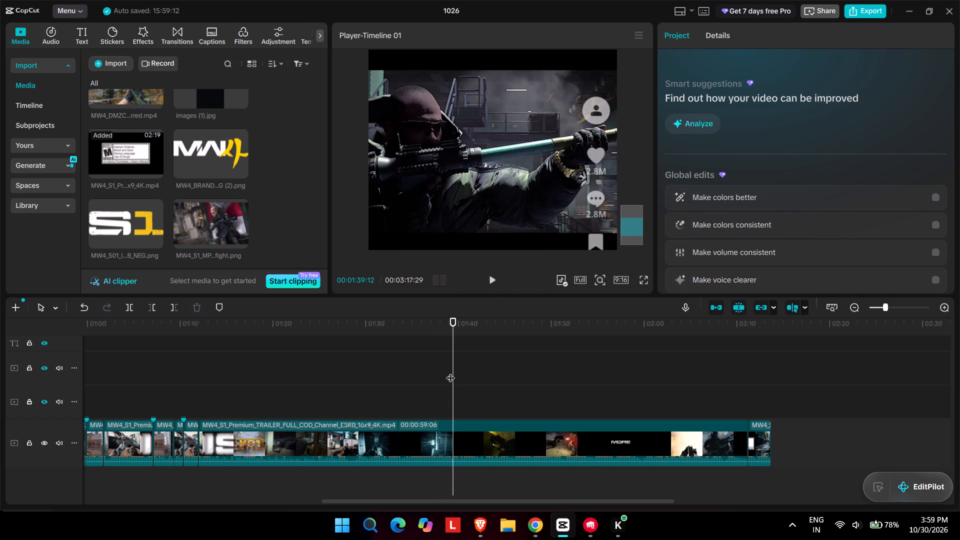
pyautogui.press('Left')
pyautogui.press('Left')
pyautogui.press('Left')
pyautogui.press('Left')
pyautogui.press('Left')
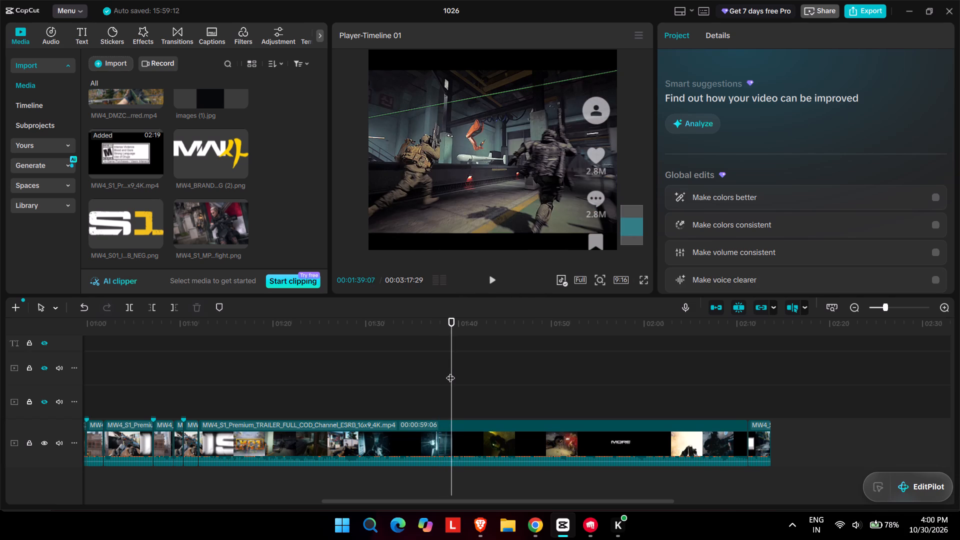
pyautogui.press('Right')
pyautogui.press('Right')
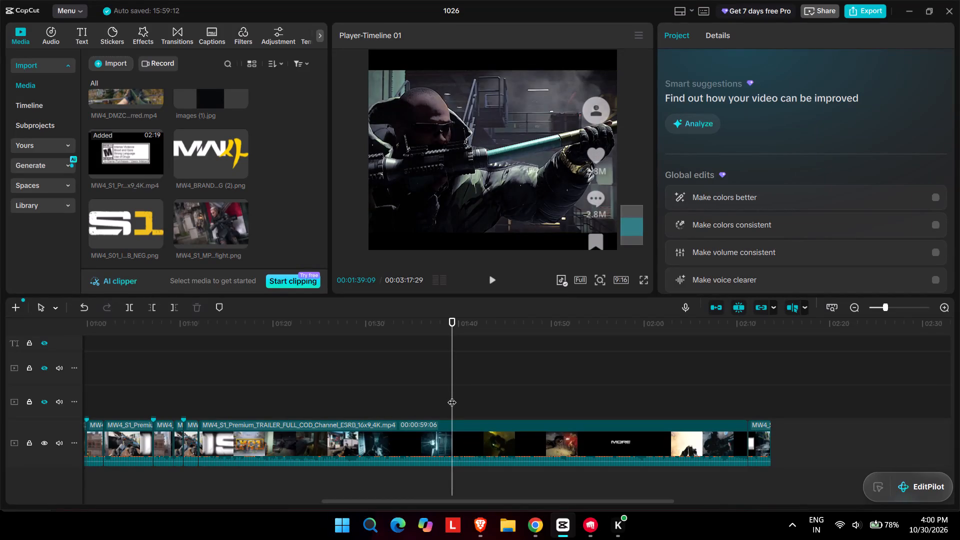
pyautogui.click(452, 432)
pyautogui.hotkey('ctrl', 'b')
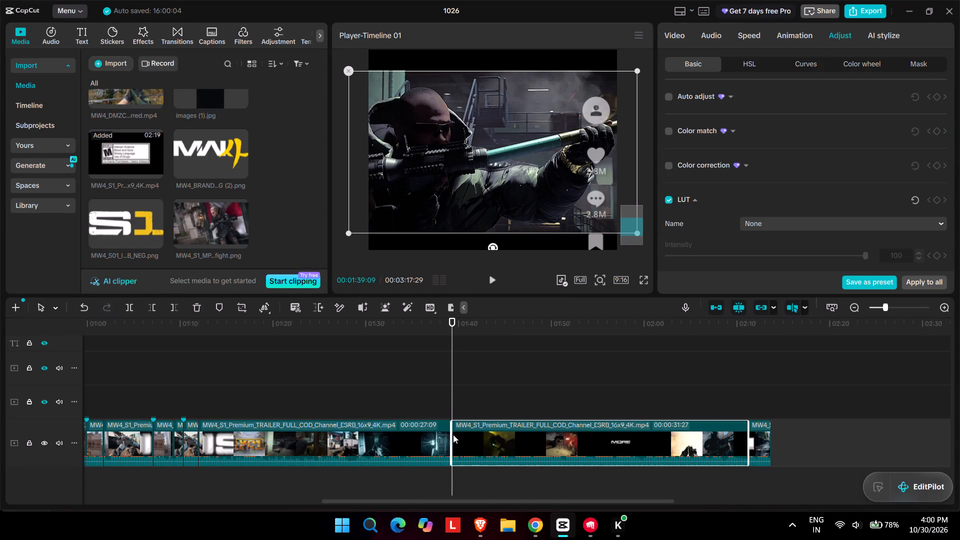
# Add a marker at the start of the rocket launcher segment, 00:01:39:09.
pyautogui.click(222, 310)
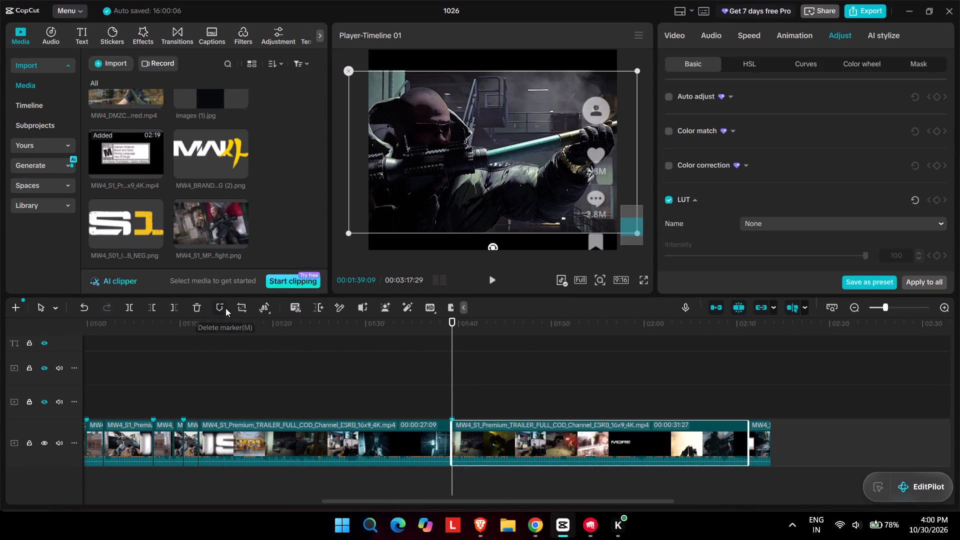
# Find the bright flash frame just before the underwater divers shot and split the trailer clip at 00:01:41:14.
pyautogui.press('space')
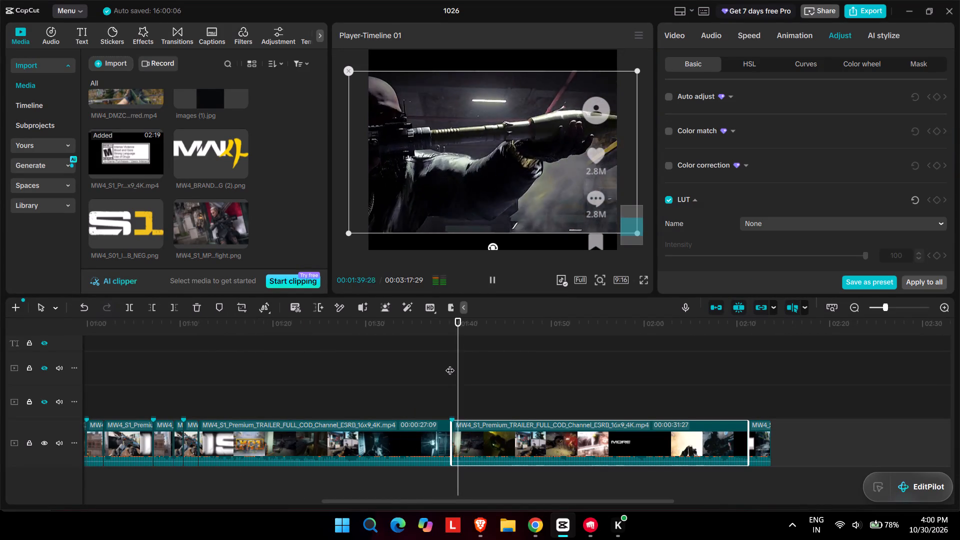
pyautogui.press('space')
pyautogui.press('space')
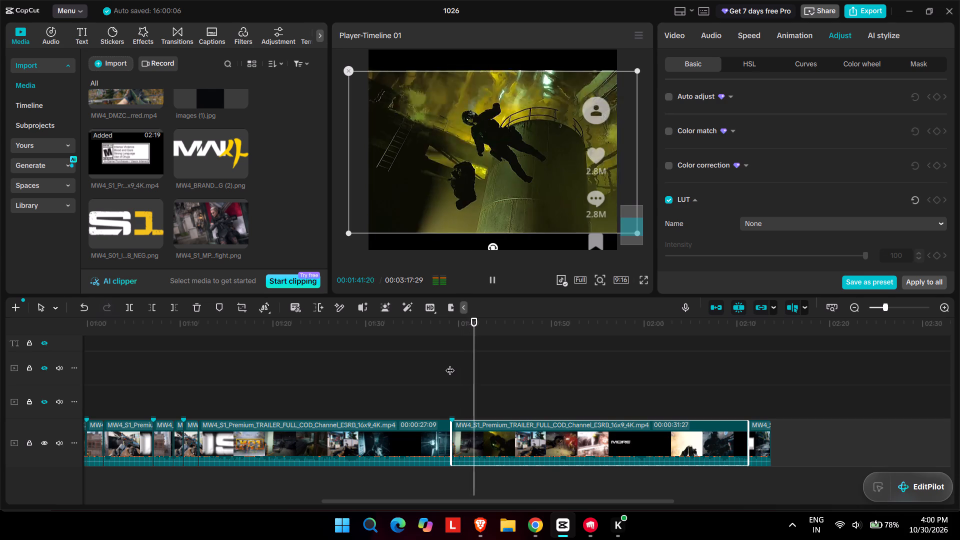
pyautogui.press('space')
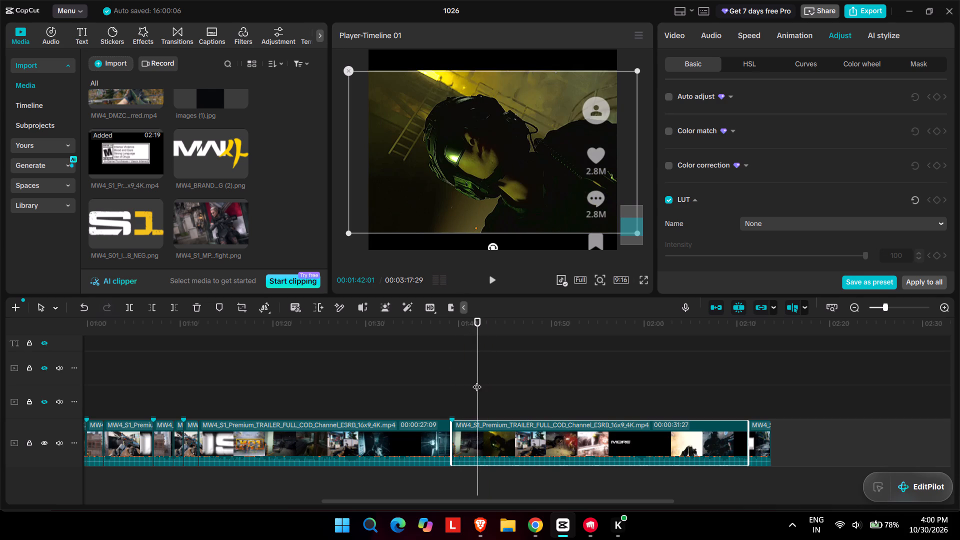
pyautogui.press('Left')
pyautogui.press('Left')
pyautogui.press('Left')
pyautogui.press('Left')
pyautogui.press('Left')
pyautogui.press('Left')
pyautogui.press('Left')
pyautogui.press('Left')
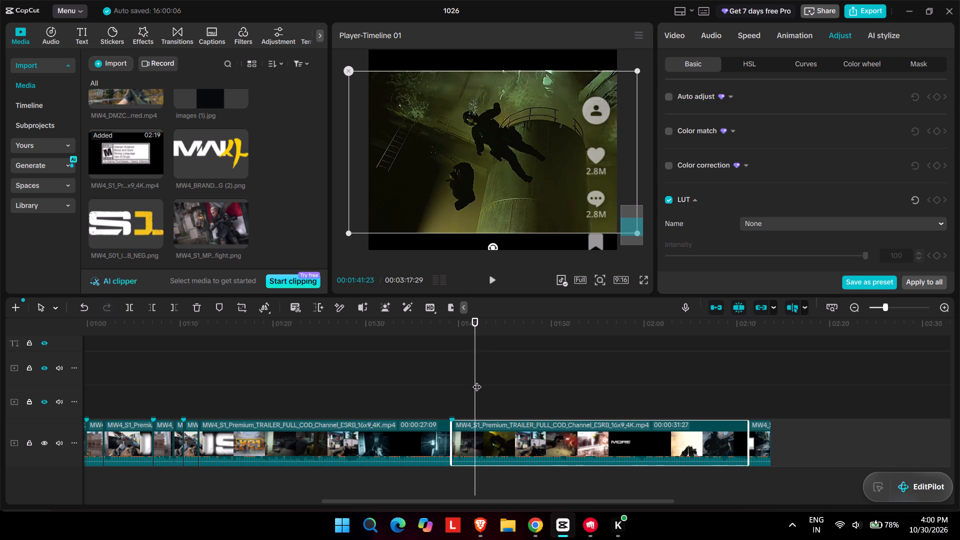
pyautogui.press('Left')
pyautogui.press('Left')
pyautogui.press('Left')
pyautogui.press('Left')
pyautogui.press('Left')
pyautogui.press('Left')
pyautogui.press('Left')
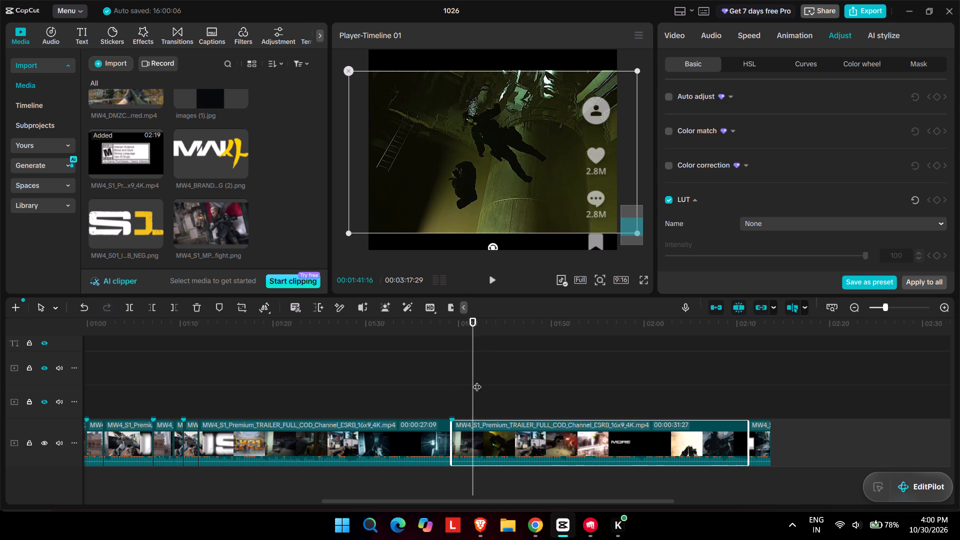
pyautogui.press('Left')
pyautogui.press('Left')
pyautogui.press('Left')
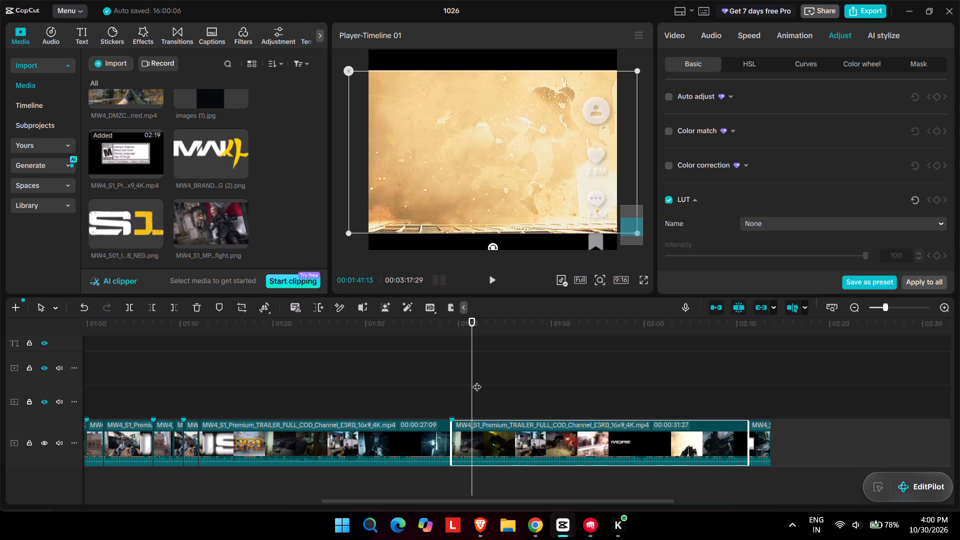
pyautogui.press('Right')
pyautogui.press('Right')
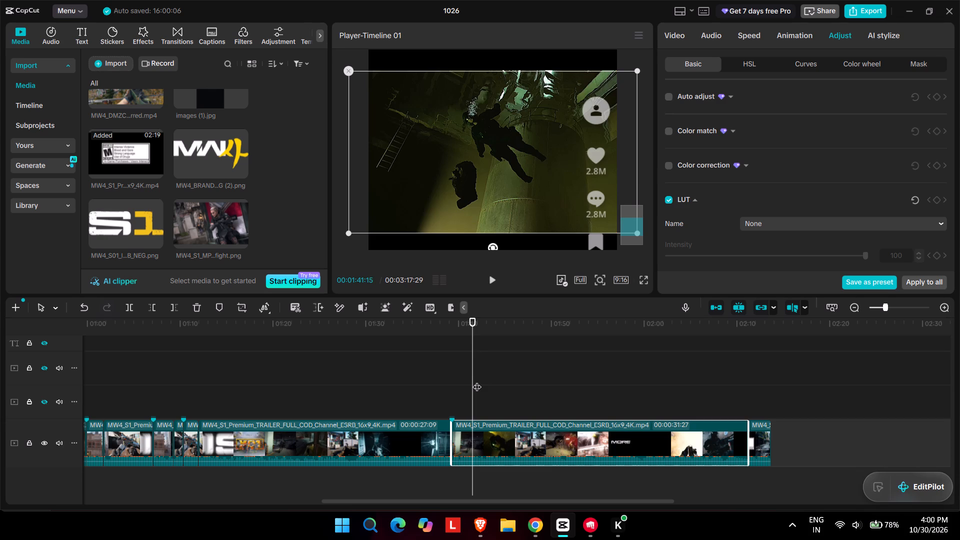
pyautogui.press('Left')
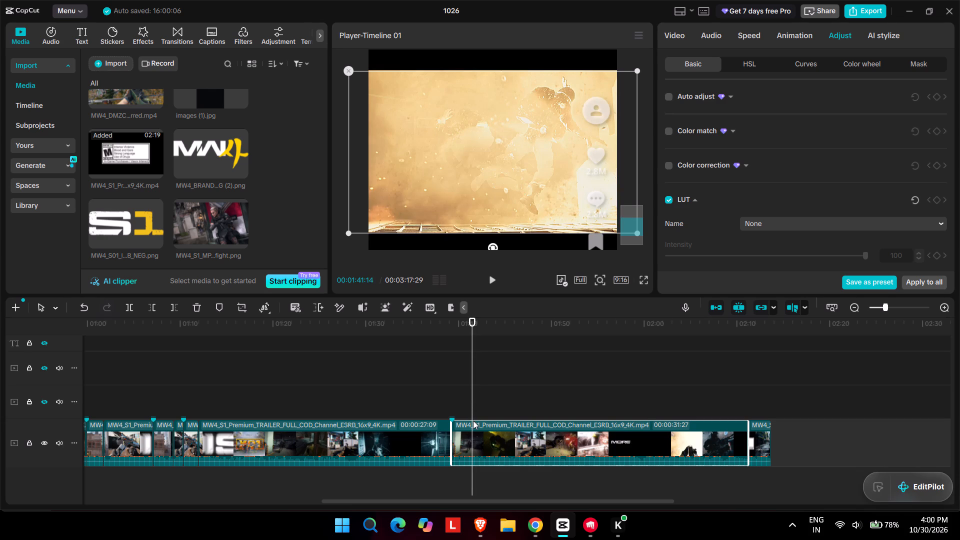
pyautogui.hotkey('ctrl', 'b')
# Find the first frame of the gun firing beside the elevator sign and split the trailer clip at 00:01:43:01.
pyautogui.press('space')
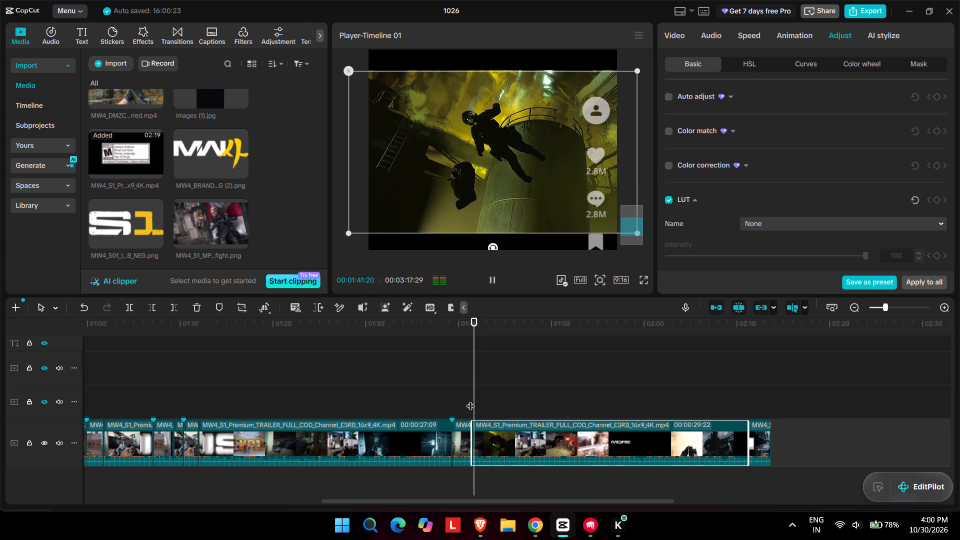
pyautogui.hscroll(-1, 493, 386)
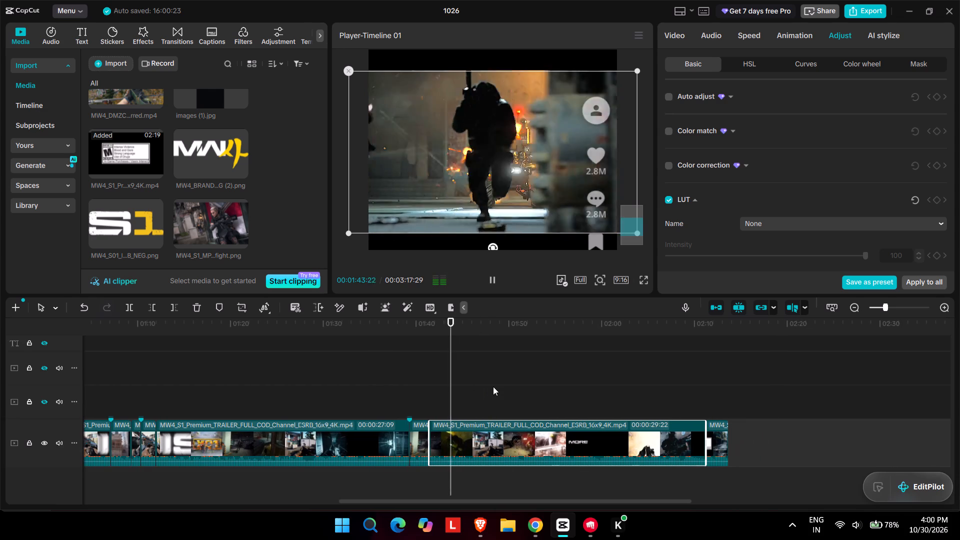
pyautogui.press('space')
pyautogui.click(447, 386)
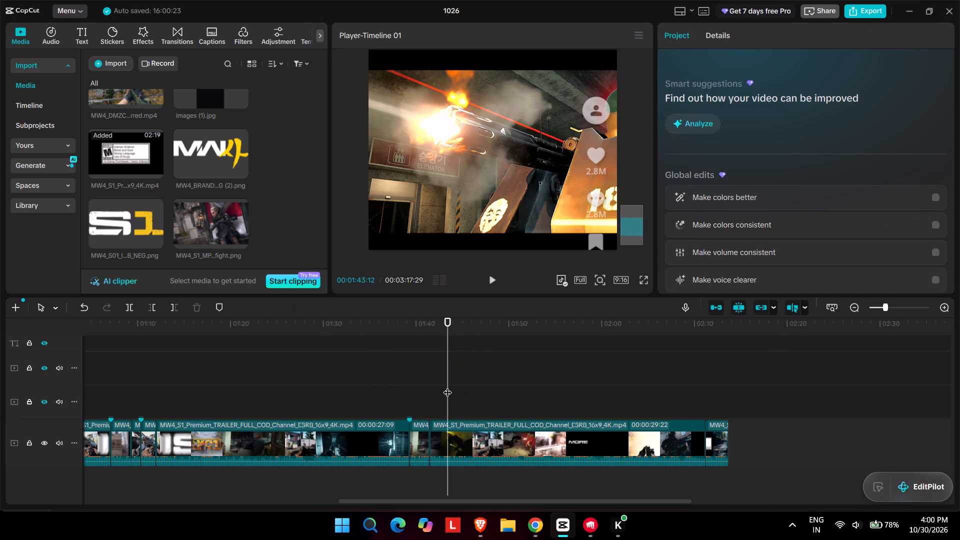
pyautogui.moveTo(447, 386); pyautogui.dragTo(444, 390)
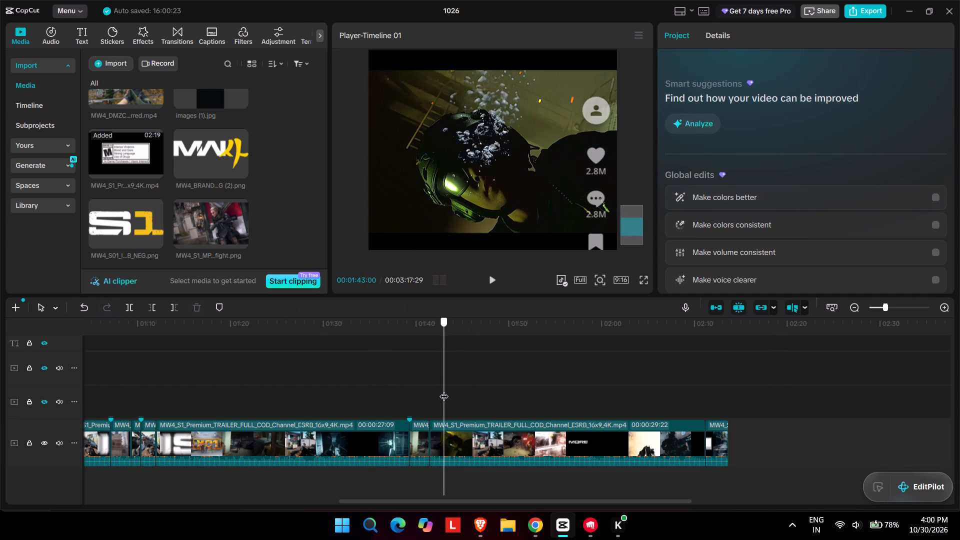
pyautogui.moveTo(444, 390); pyautogui.dragTo(442, 393)
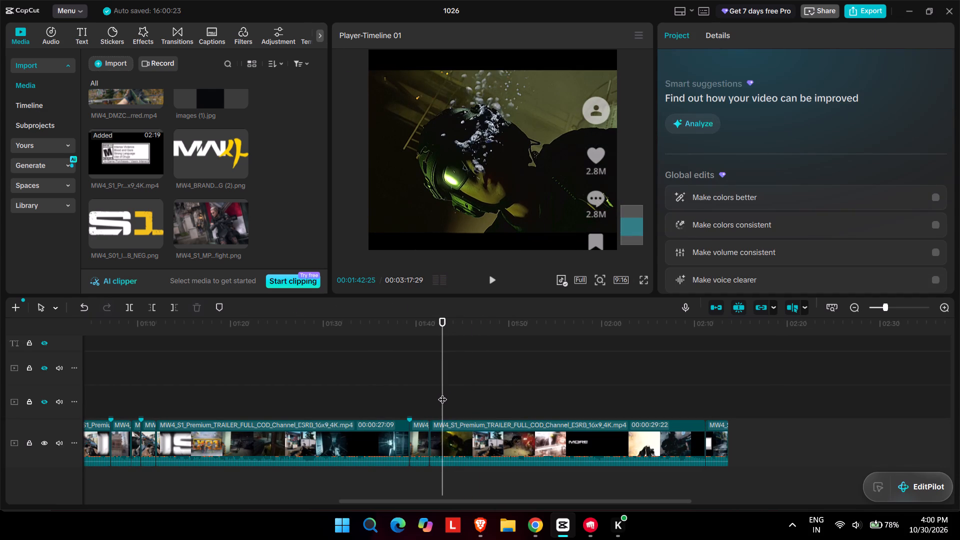
pyautogui.press('Right')
pyautogui.press('Right')
pyautogui.press('Right')
pyautogui.press('Right')
pyautogui.press('Right')
pyautogui.press('Right')
pyautogui.press('Right')
pyautogui.press('Right')
pyautogui.press('Left')
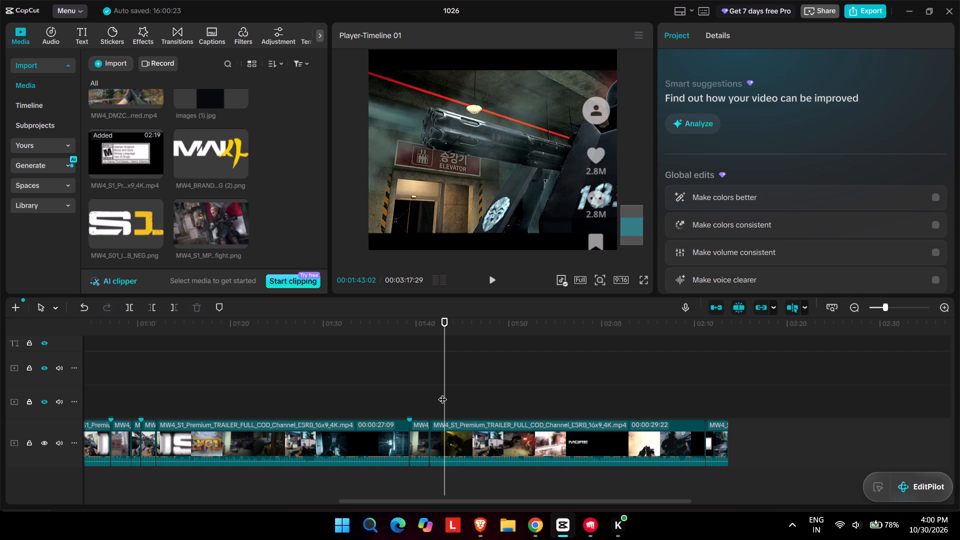
pyautogui.press('Left')
pyautogui.press('Left')
pyautogui.press('Left')
pyautogui.press('Right')
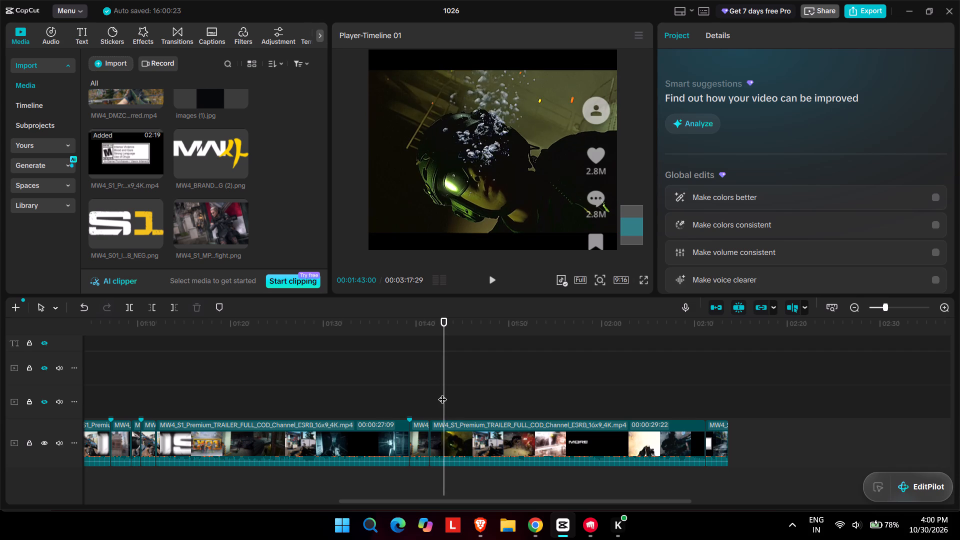
pyautogui.press('Right')
pyautogui.press('Left')
pyautogui.press('Right')
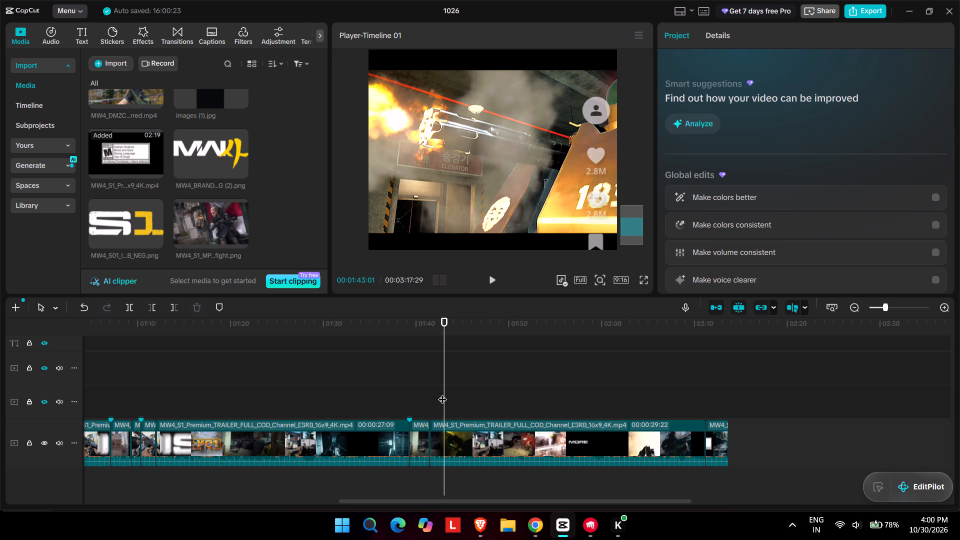
pyautogui.click(443, 426)
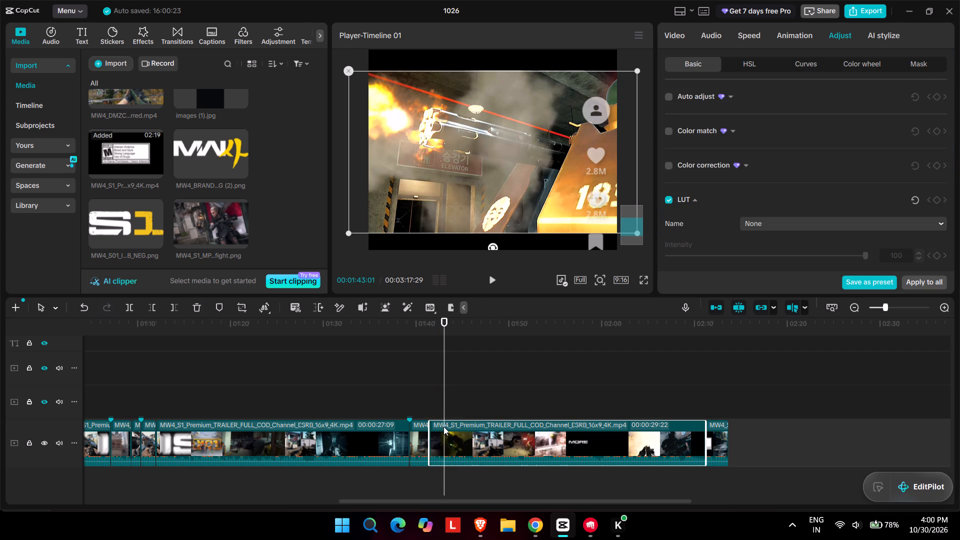
pyautogui.hotkey('ctrl', 'b')
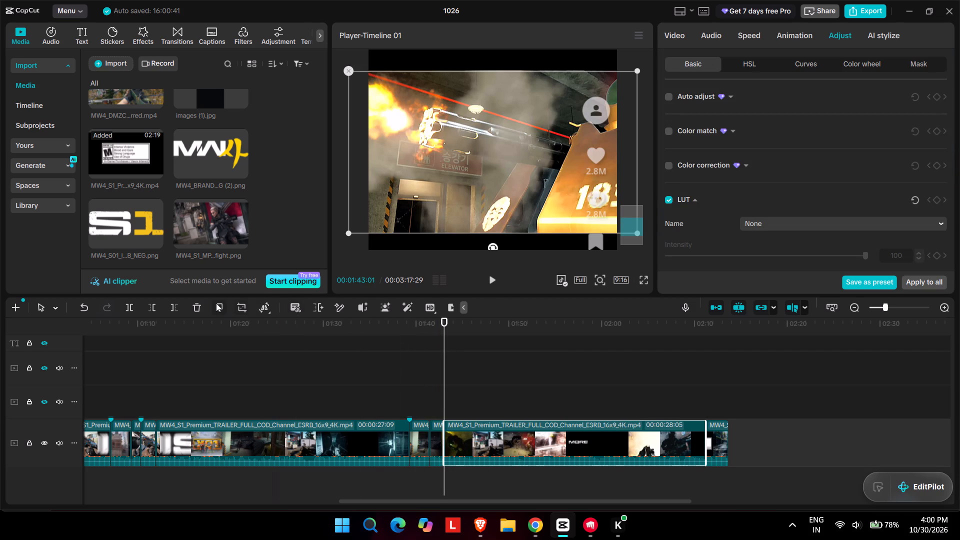
# Add a marker at the start of the elevator gunfire segment, 00:01:43:01.
pyautogui.click(215, 303)
# Find the first frame of the low-angle shot of soldiers moving through the hangar and split the trailer clip at 00:01:47:15.
pyautogui.press('space')
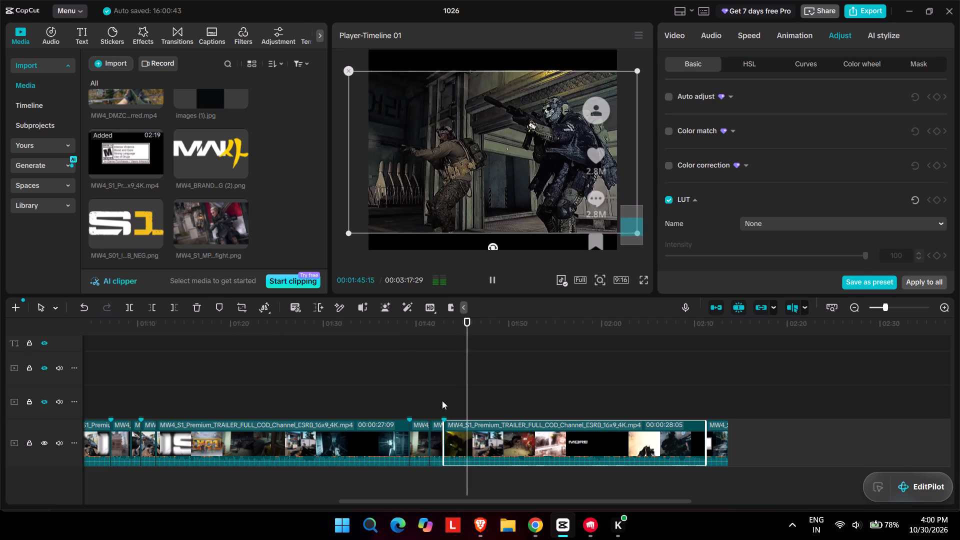
pyautogui.press('space')
pyautogui.click(463, 410)
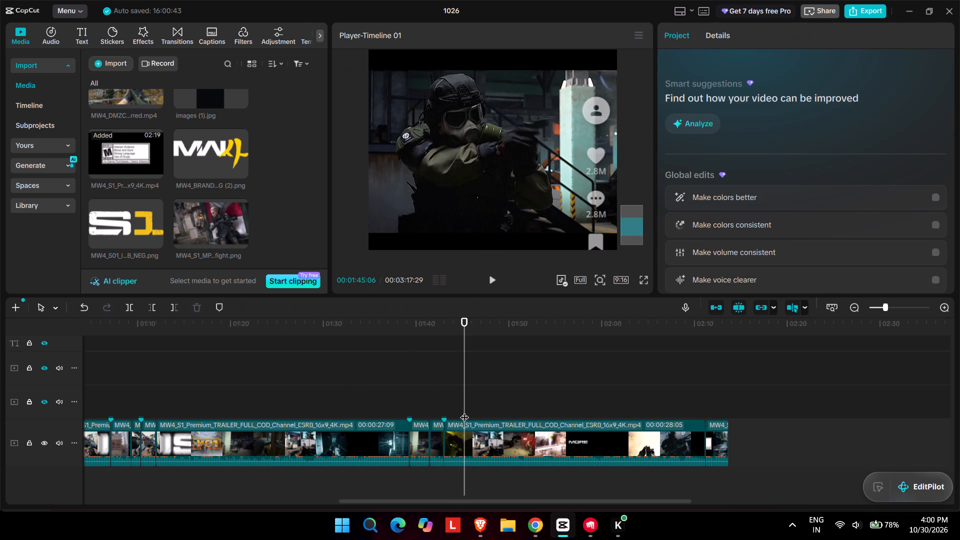
pyautogui.click(464, 411)
pyautogui.moveTo(463, 412); pyautogui.dragTo(471, 412)
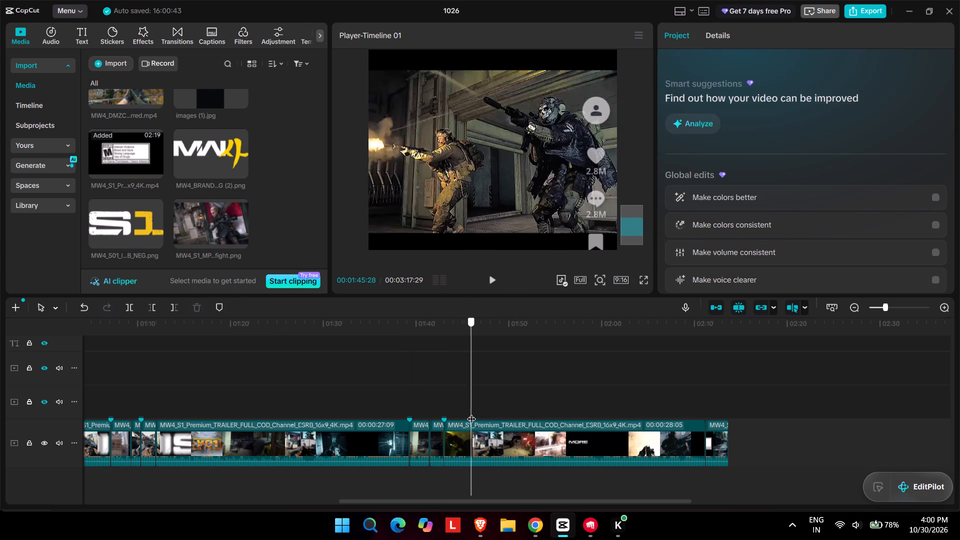
pyautogui.moveTo(471, 412); pyautogui.dragTo(499, 410)
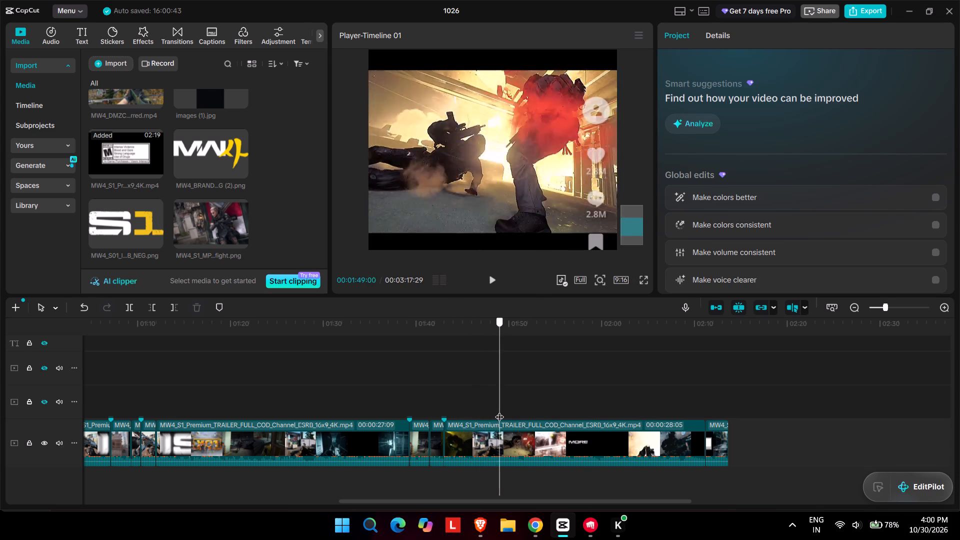
pyautogui.moveTo(499, 410); pyautogui.dragTo(488, 413)
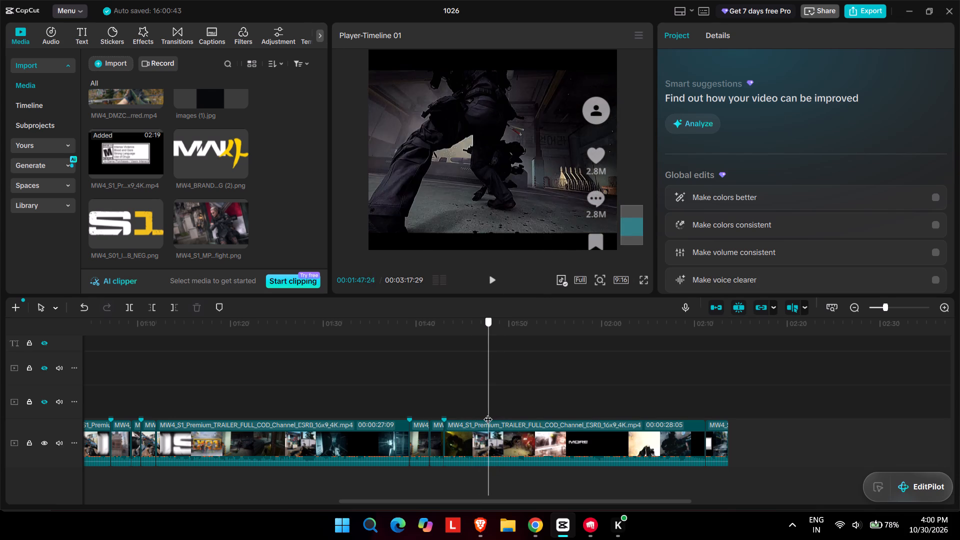
pyautogui.moveTo(488, 413); pyautogui.dragTo(486, 413)
pyautogui.click(481, 410)
pyautogui.press('space')
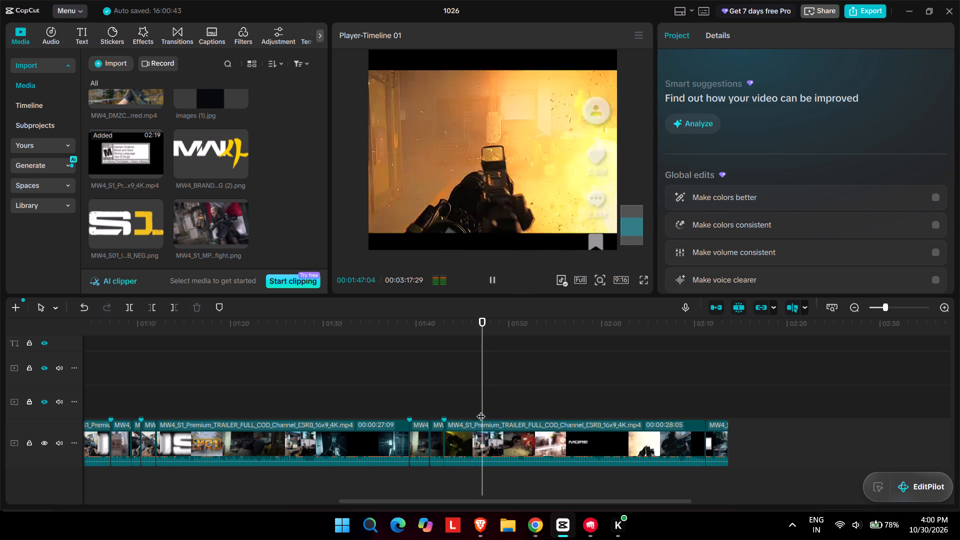
pyautogui.press('space')
pyautogui.press('space')
pyautogui.press('space')
pyautogui.press('Left')
pyautogui.press('Left')
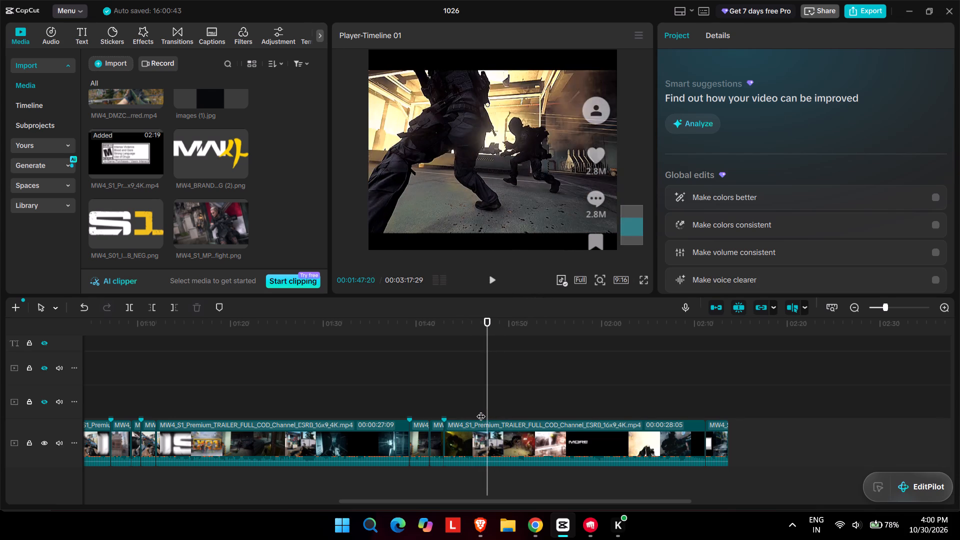
pyautogui.press('Left')
pyautogui.press('Left')
pyautogui.press('Left')
pyautogui.press('Left')
pyautogui.press('Left')
pyautogui.press('Left')
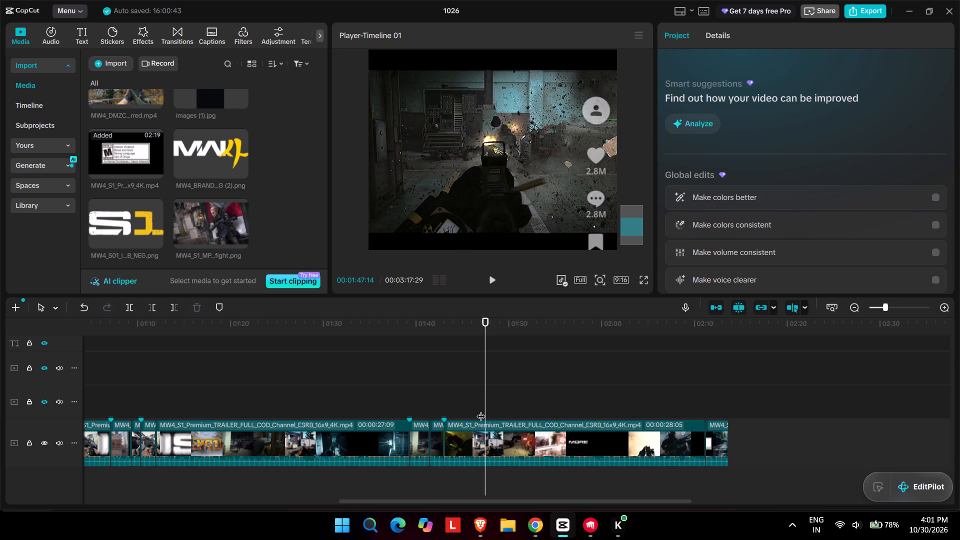
pyautogui.press('Right')
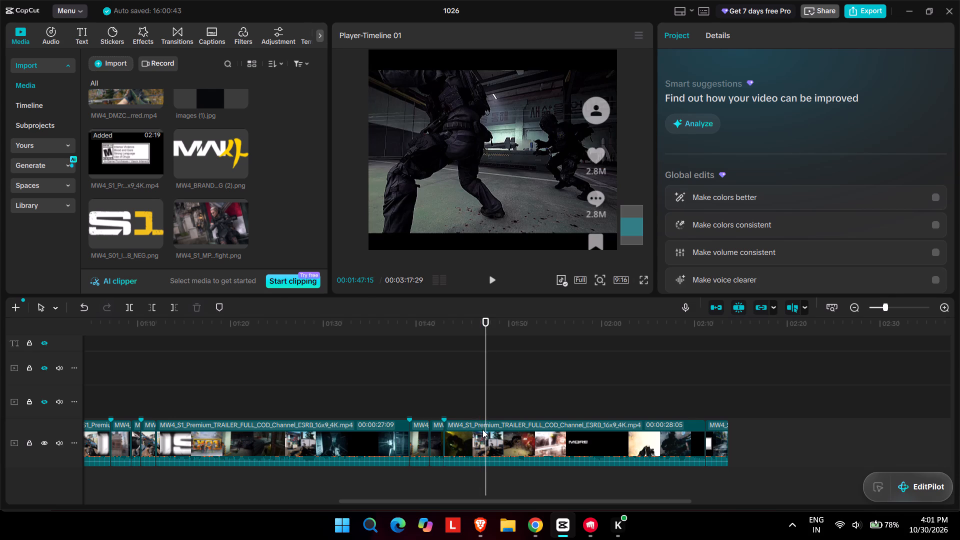
pyautogui.click(482, 429)
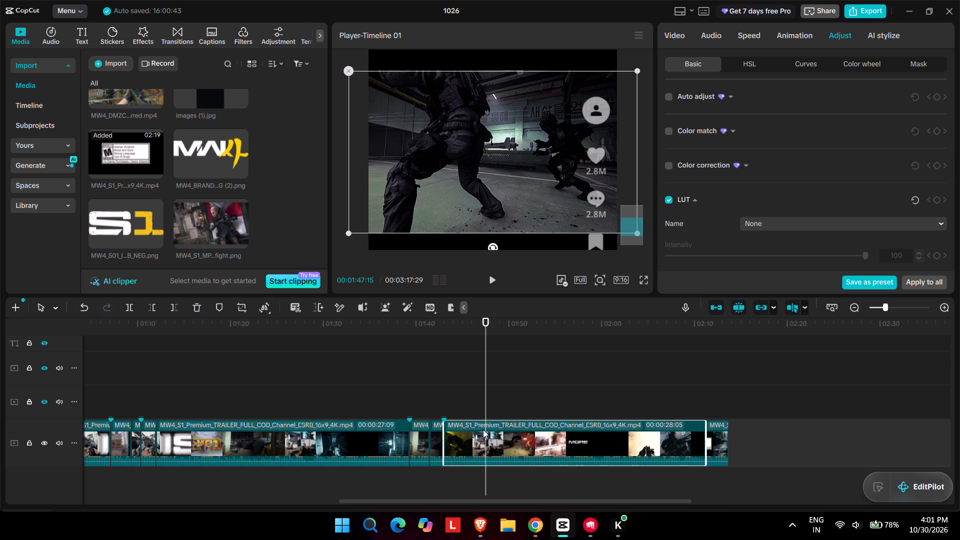
pyautogui.hotkey('ctrl', 'b')
# Add a marker at the start of the low-angle soldiers segment, 00:01:47:15.
pyautogui.click(215, 305)
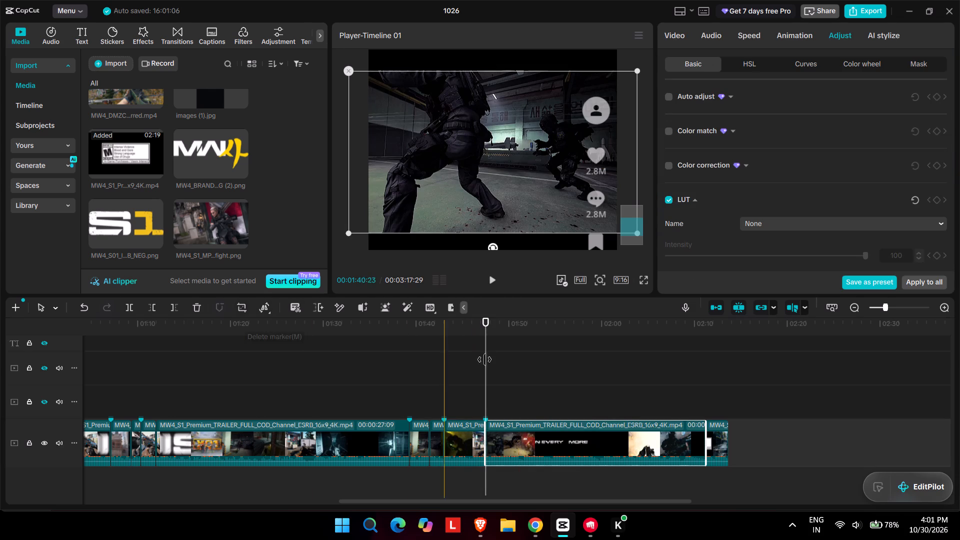
# Find the wall transition after the red blood-spray gunfight and split the trailer clip at 00:01:52:18.
pyautogui.press('space')
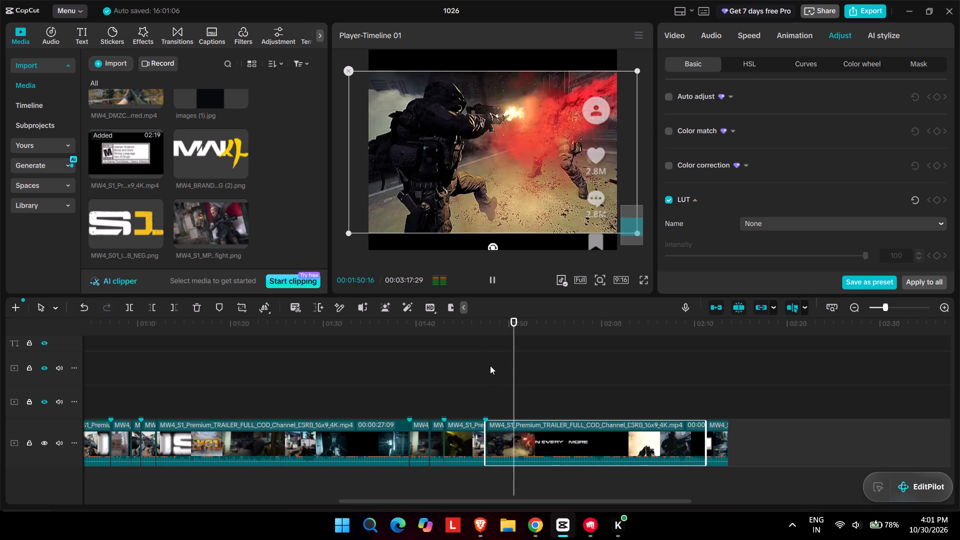
pyautogui.press('space')
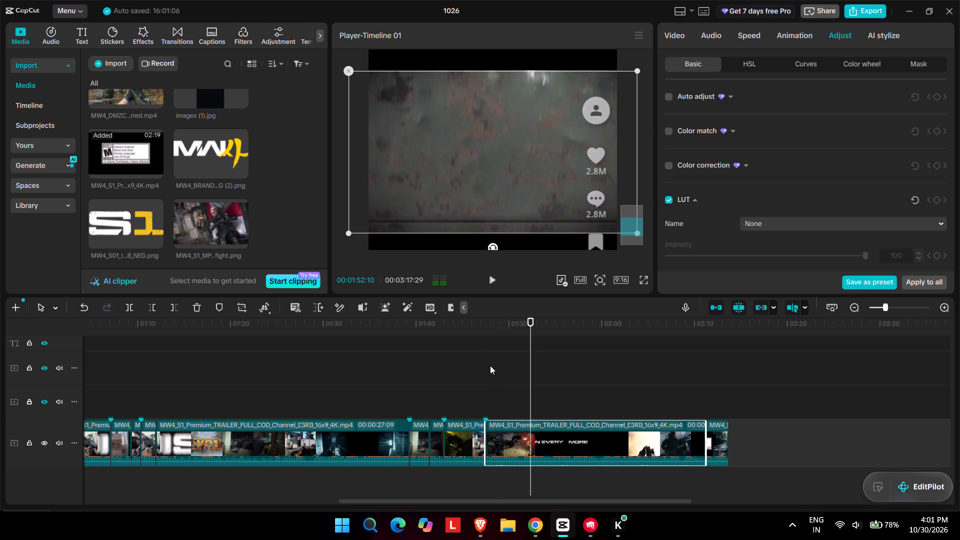
pyautogui.press('space')
pyautogui.press('space')
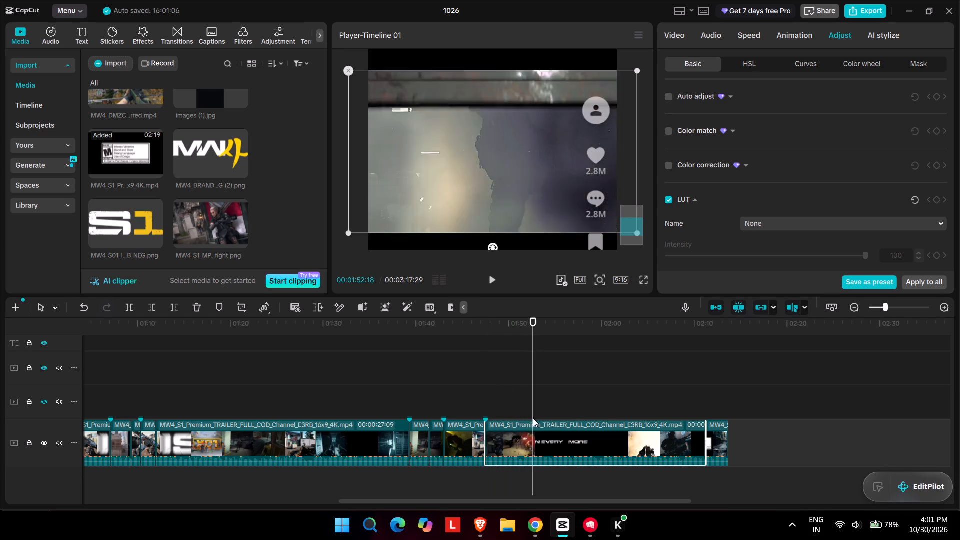
pyautogui.hotkey('ctrl', 'b')
# Find the start of the first-person gun shot at the white door and split the trailer clip at 00:01:54:20.
pyautogui.press('space')
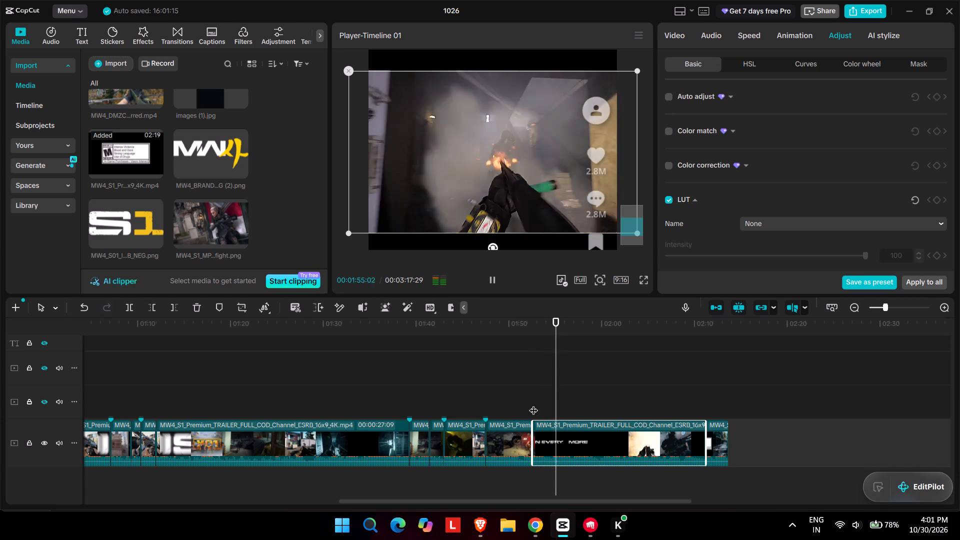
pyautogui.press('space')
pyautogui.click(551, 392)
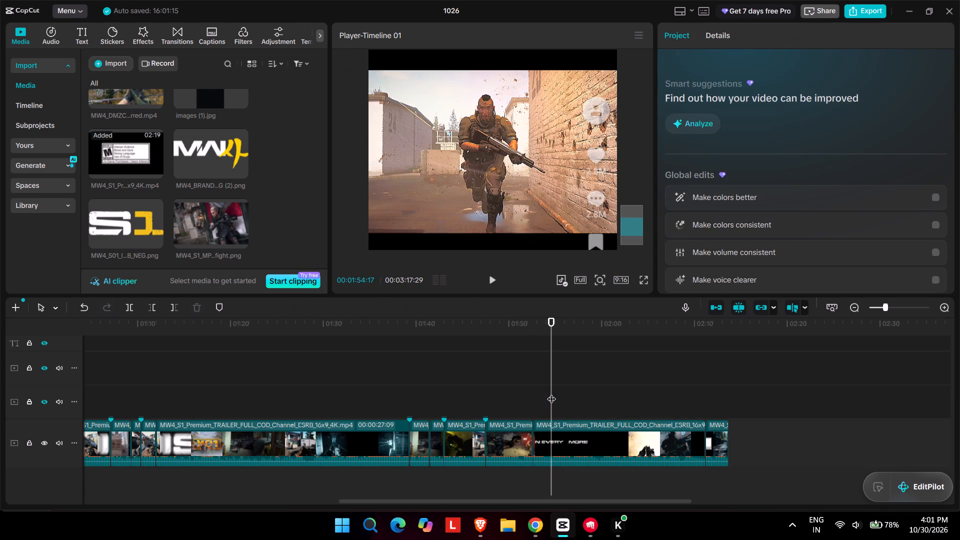
pyautogui.press('space')
pyautogui.press('space')
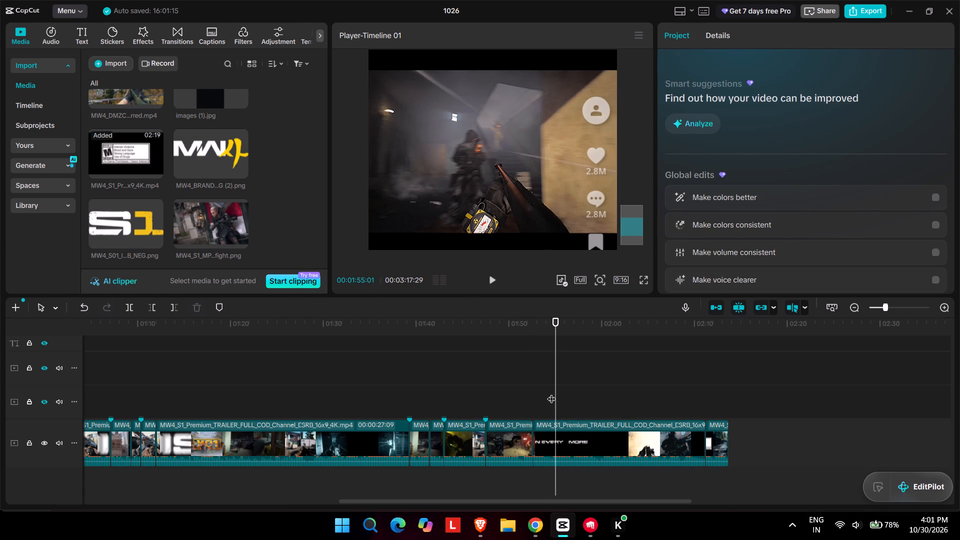
pyautogui.press('Left')
pyautogui.press('Left')
pyautogui.press('Left')
pyautogui.press('Left')
pyautogui.press('Left')
pyautogui.press('Left')
pyautogui.press('Left')
pyautogui.press('Left')
pyautogui.press('Left')
pyautogui.press('Left')
pyautogui.press('Left')
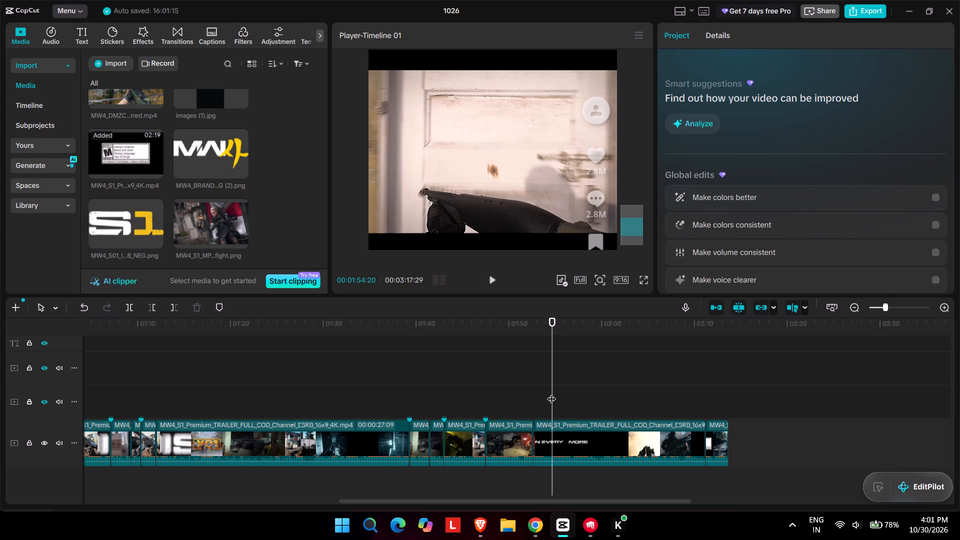
pyautogui.click(553, 428)
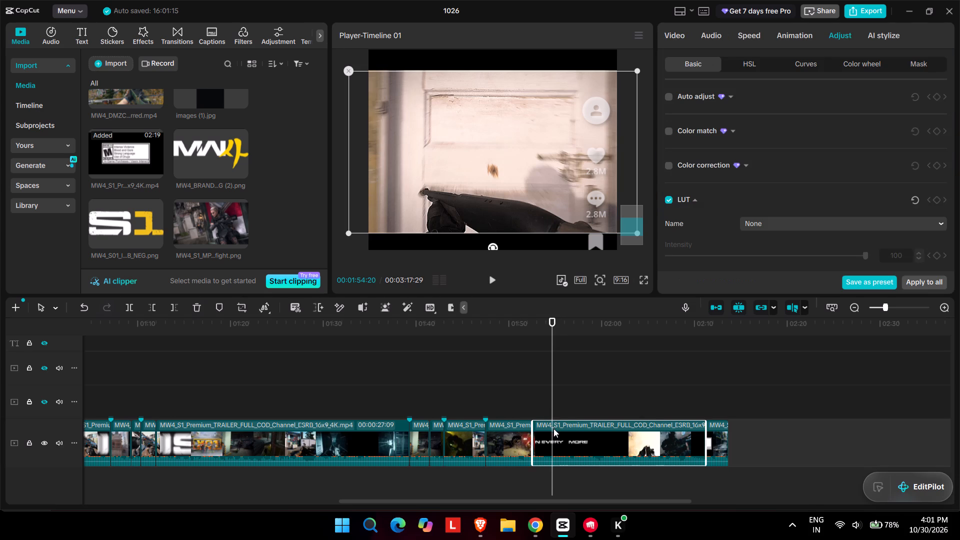
pyautogui.hotkey('ctrl', 'b')
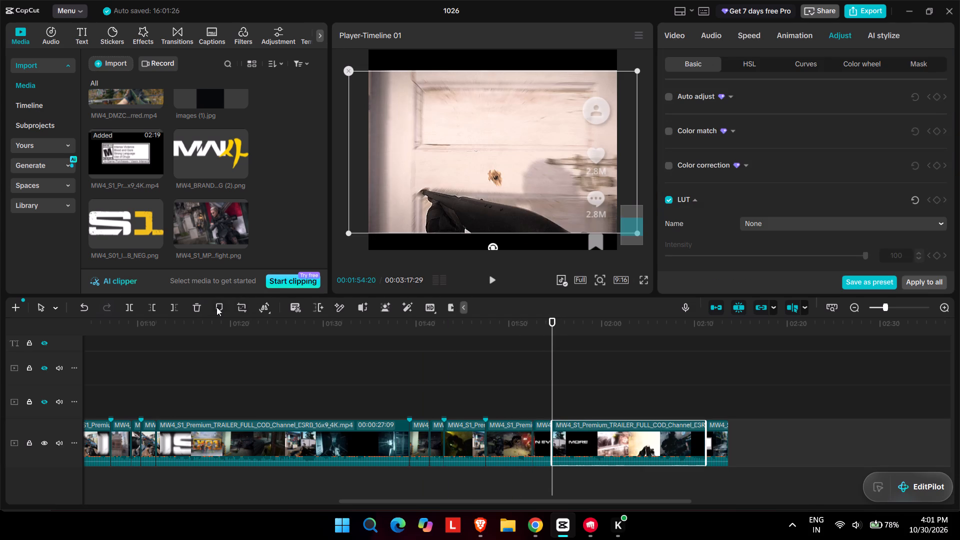
# Add a marker at the start of the white door segment, 00:01:54:20.
pyautogui.click(225, 309)
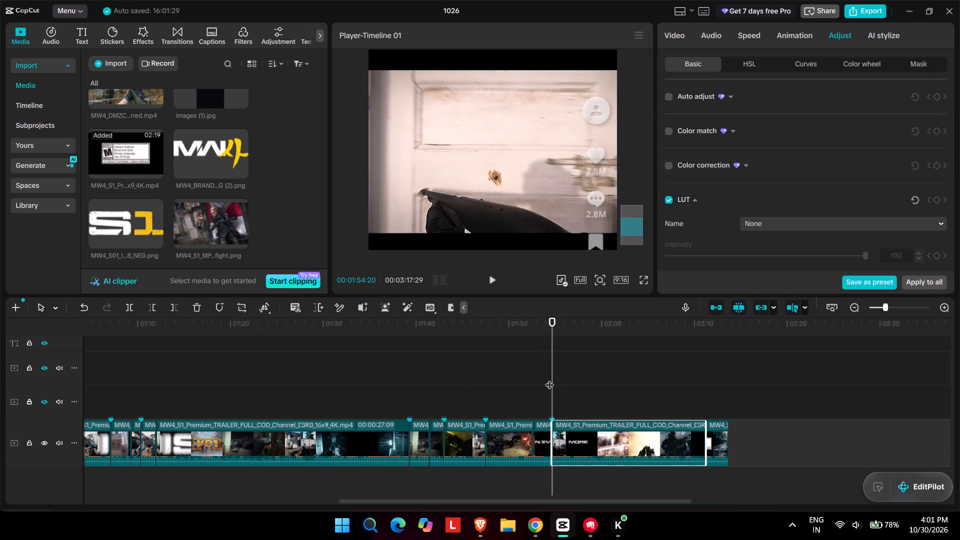
# Find the cut from the smoky gunfight to the MORE TO PLAY title and split the trailer clip at 00:01:56:02.
pyautogui.press('space')
pyautogui.press('space')
pyautogui.press('space')
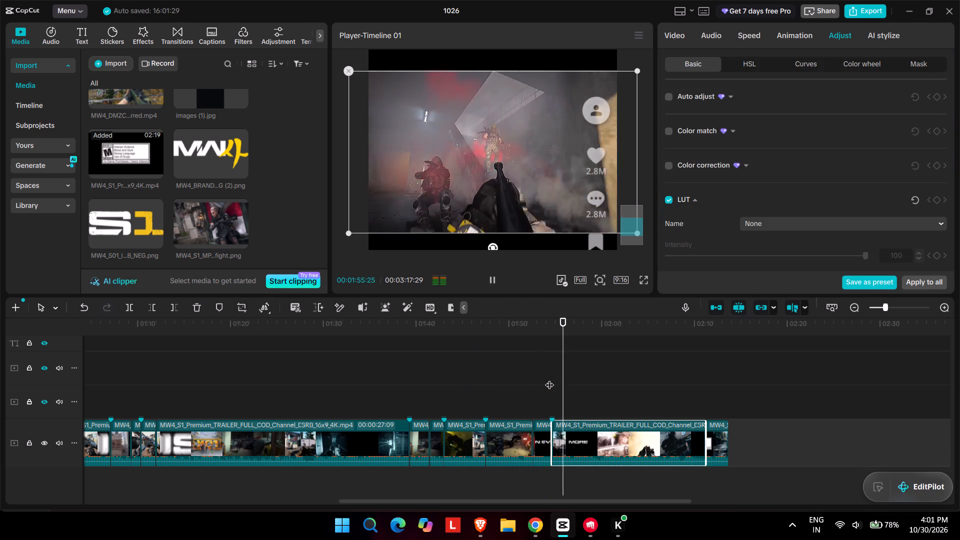
pyautogui.press('space')
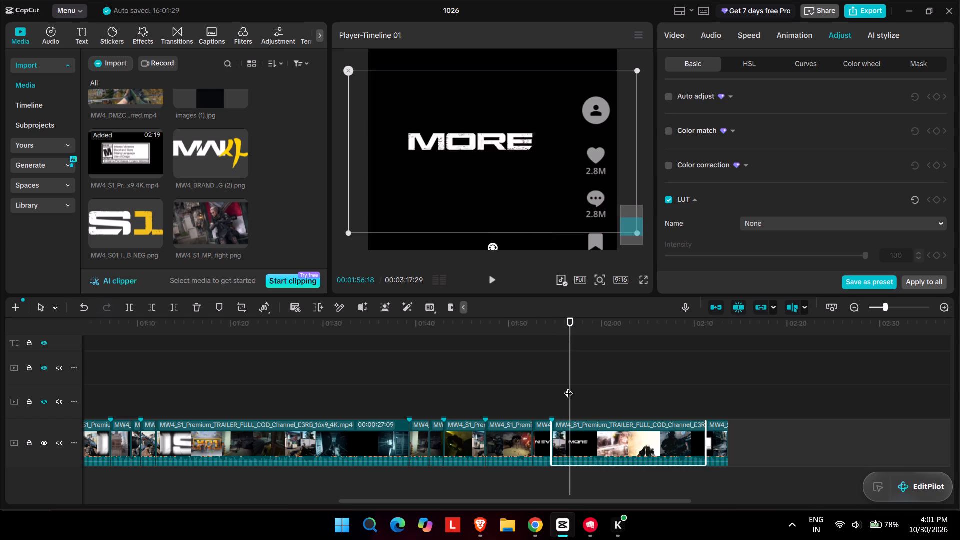
pyautogui.press('Left')
pyautogui.press('Left')
pyautogui.press('Left')
pyautogui.press('Left')
pyautogui.press('Left')
pyautogui.press('Left')
pyautogui.press('Left')
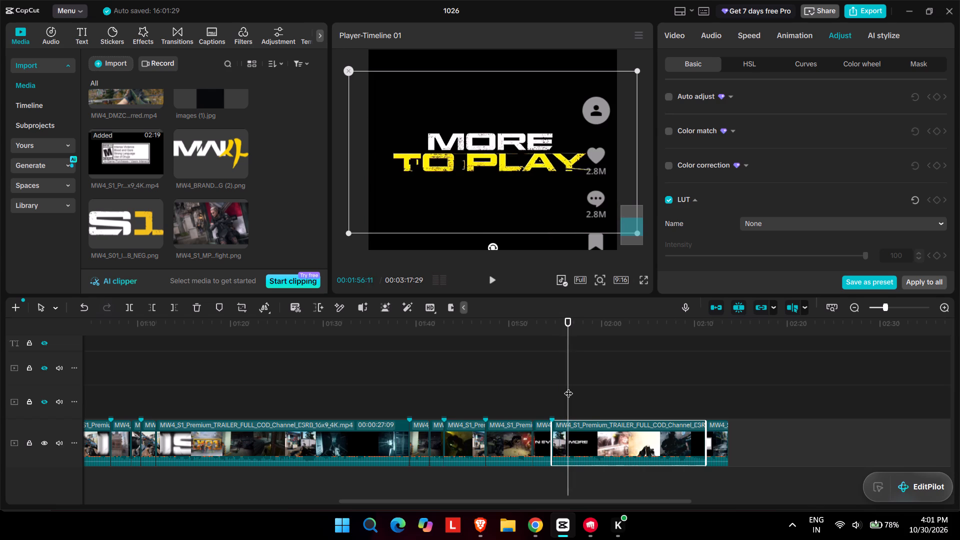
pyautogui.press('Left')
pyautogui.press('Left')
pyautogui.press('Left')
pyautogui.press('Left')
pyautogui.press('Left')
pyautogui.press('Left')
pyautogui.press('Left')
pyautogui.press('Left')
pyautogui.press('Left')
pyautogui.press('Left')
pyautogui.press('Left')
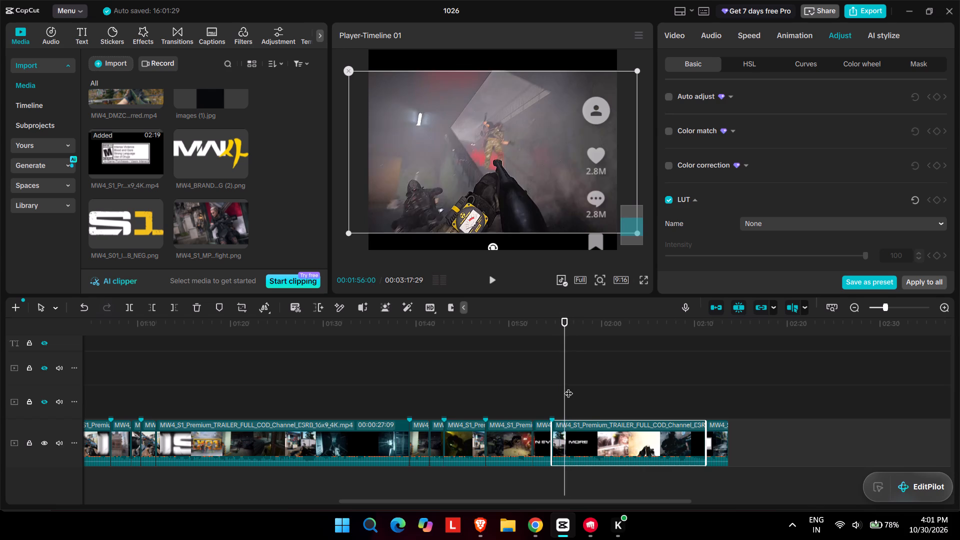
pyautogui.press('Right')
pyautogui.press('Right')
pyautogui.press('Right')
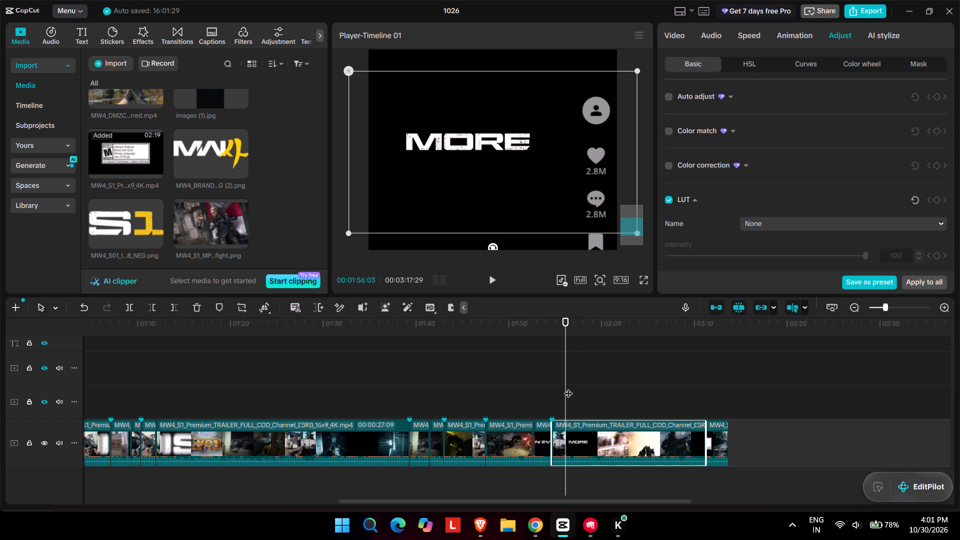
pyautogui.press('Left')
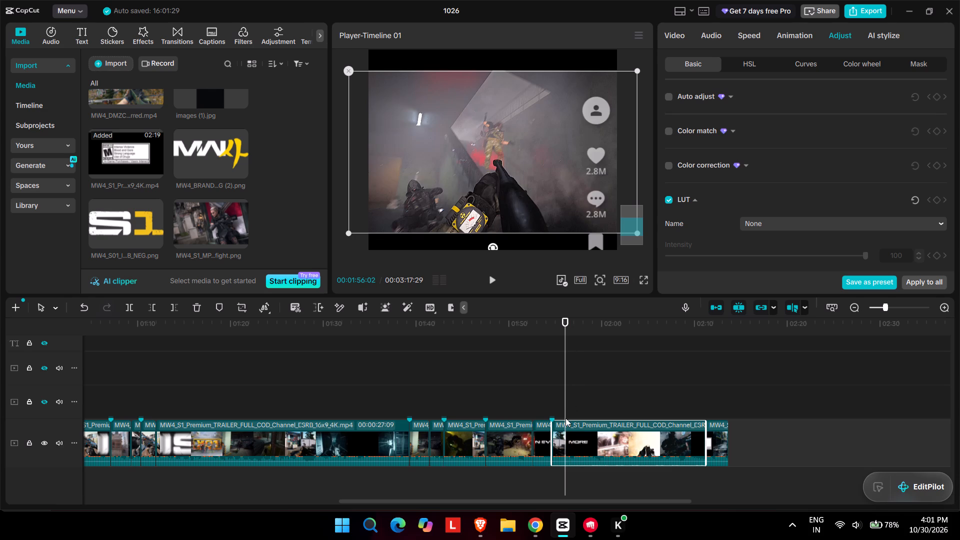
pyautogui.hotkey('ctrl', 'b')
# Find the cut from the MORE TO PLAY title to the revolver shot and split the trailer clip at 00:01:57:03.
pyautogui.press('space')
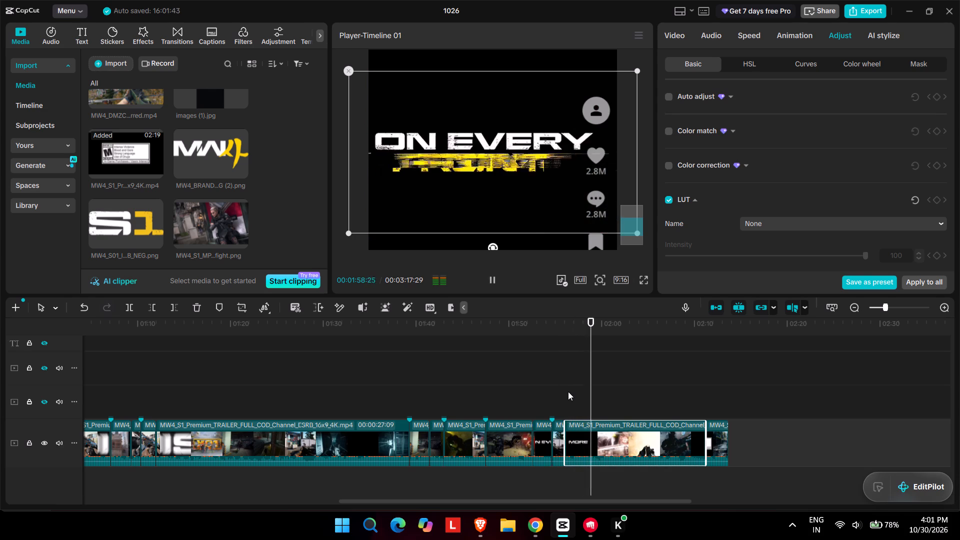
pyautogui.press('space')
pyautogui.press('space')
pyautogui.press('space')
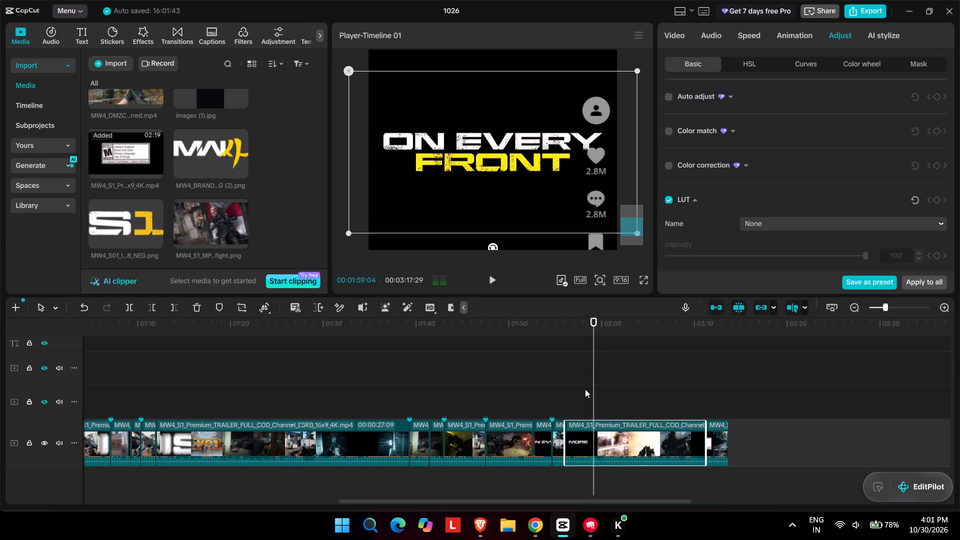
pyautogui.click(580, 390)
pyautogui.press('space')
pyautogui.press('space')
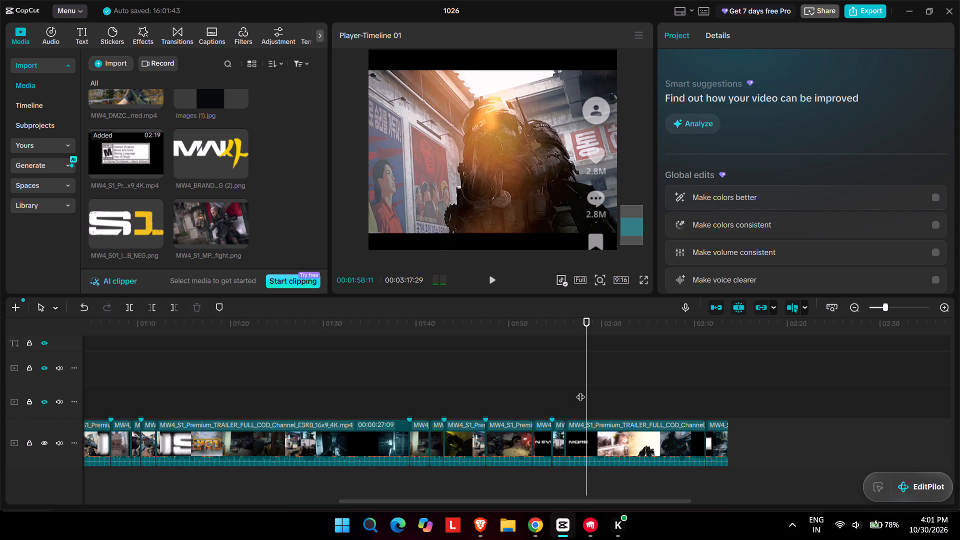
pyautogui.press('Left')
pyautogui.press('Left')
pyautogui.press('Left')
pyautogui.press('Left')
pyautogui.press('Left')
pyautogui.press('Left')
pyautogui.press('Left')
pyautogui.press('Left')
pyautogui.press('Left')
pyautogui.press('Left')
pyautogui.press('Left')
pyautogui.press('Left')
pyautogui.press('Left')
pyautogui.press('Left')
pyautogui.press('Left')
pyautogui.press('Left')
pyautogui.press('Left')
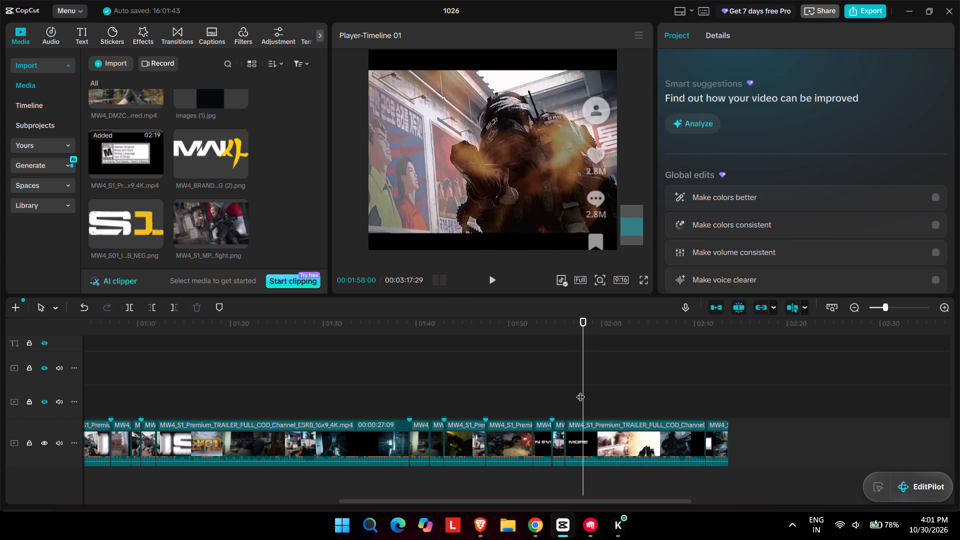
pyautogui.press('Left')
pyautogui.press('Left')
pyautogui.press('Left')
pyautogui.press('Left')
pyautogui.press('Left')
pyautogui.press('Left')
pyautogui.press('Left')
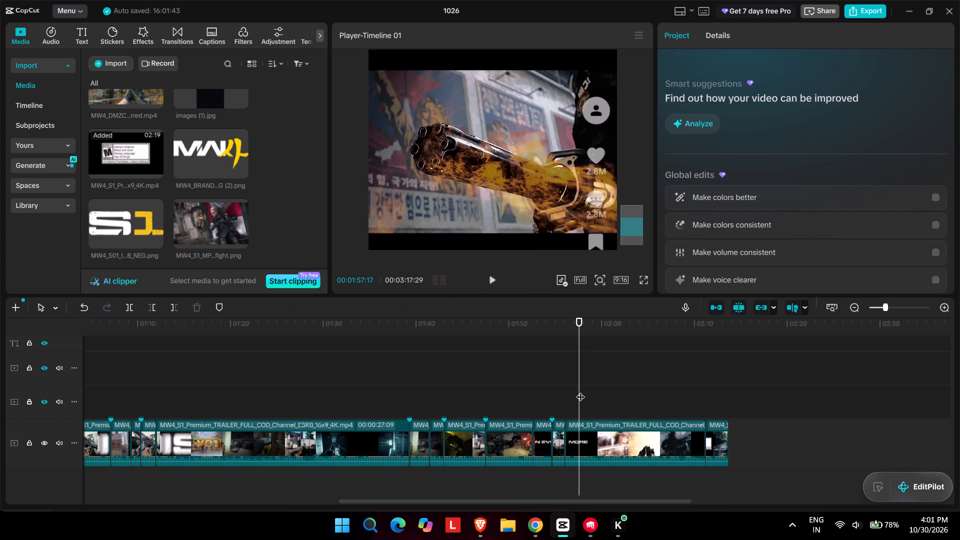
pyautogui.press('Left')
pyautogui.press('Left')
pyautogui.press('Left')
pyautogui.press('Left')
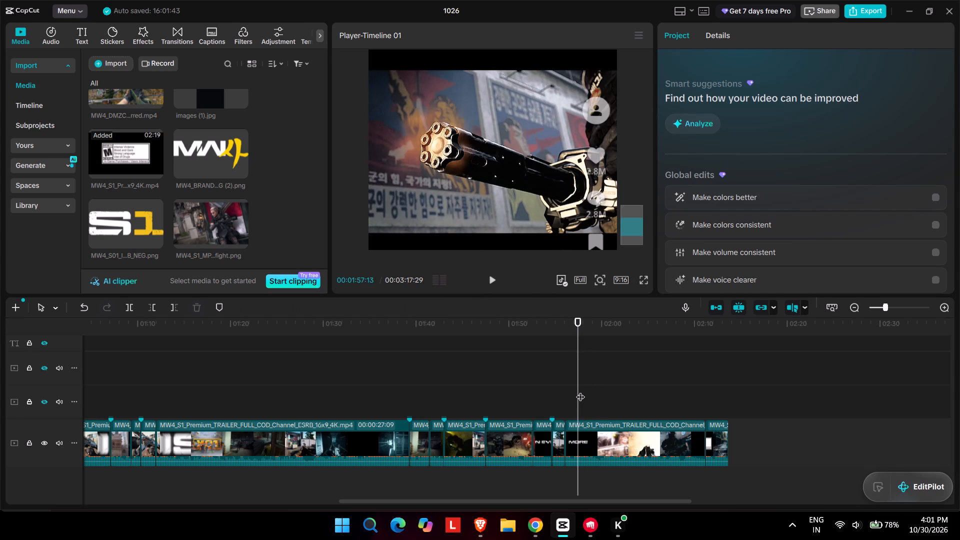
pyautogui.press('Left')
pyautogui.press('Left')
pyautogui.press('Left')
pyautogui.press('Left')
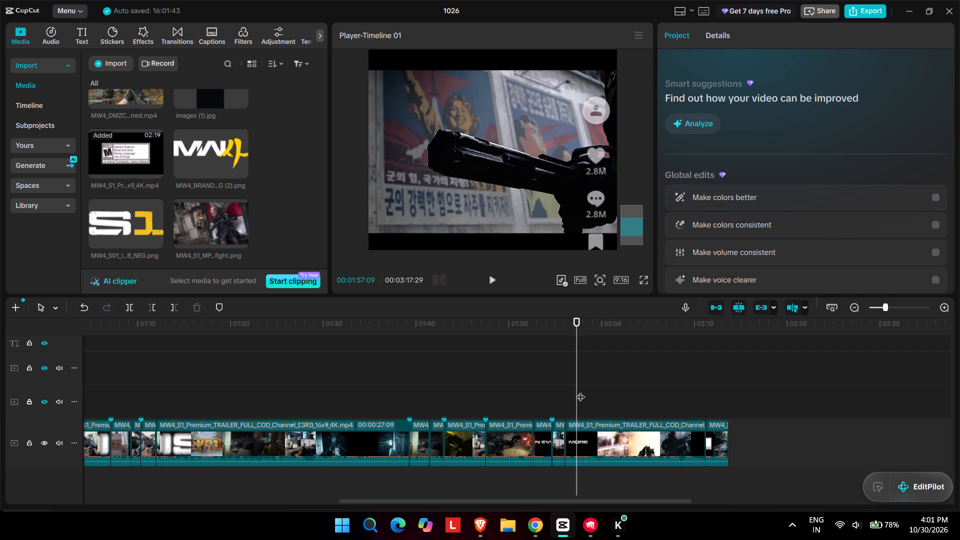
pyautogui.press('Left')
pyautogui.press('Left')
pyautogui.press('Left')
pyautogui.press('Left')
pyautogui.press('Left')
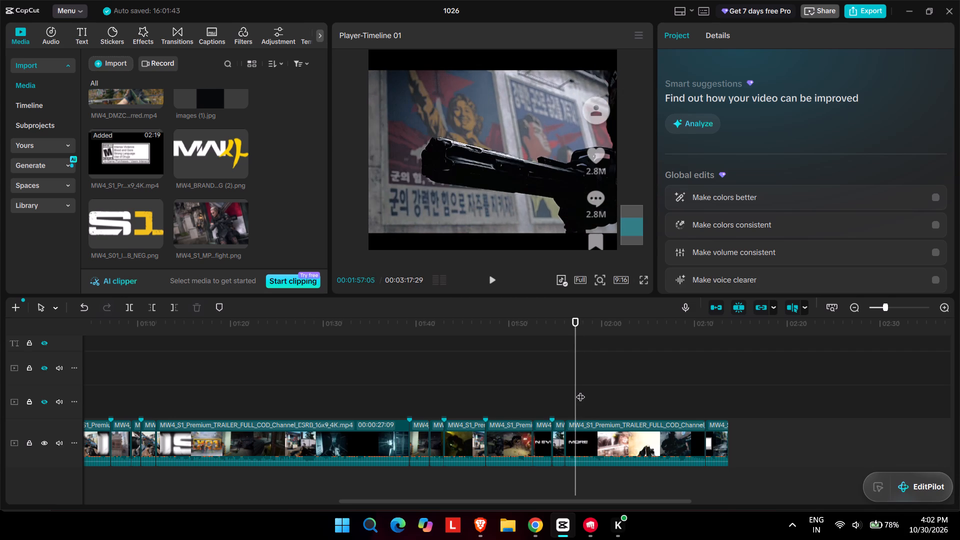
pyautogui.press('Left')
pyautogui.press('Left')
pyautogui.press('Left')
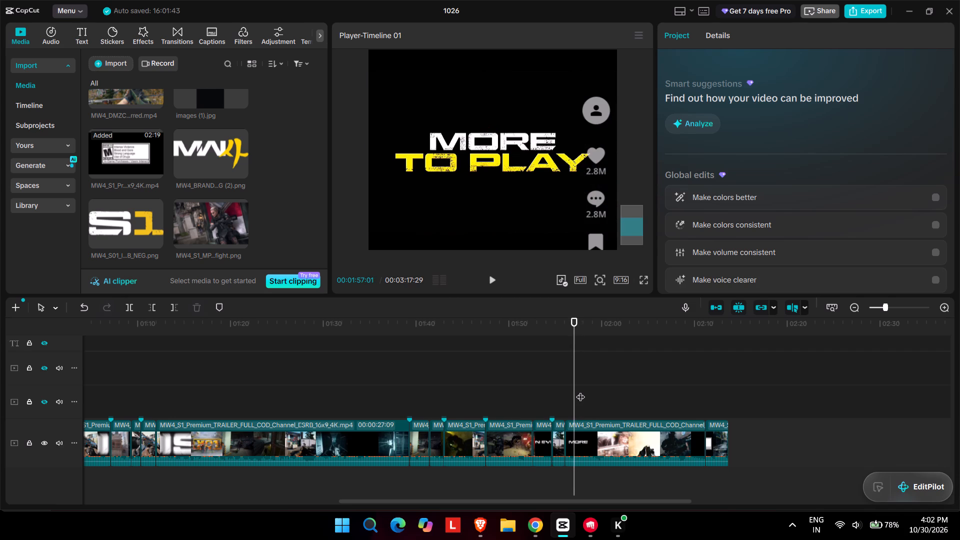
pyautogui.press('Right')
pyautogui.press('Right')
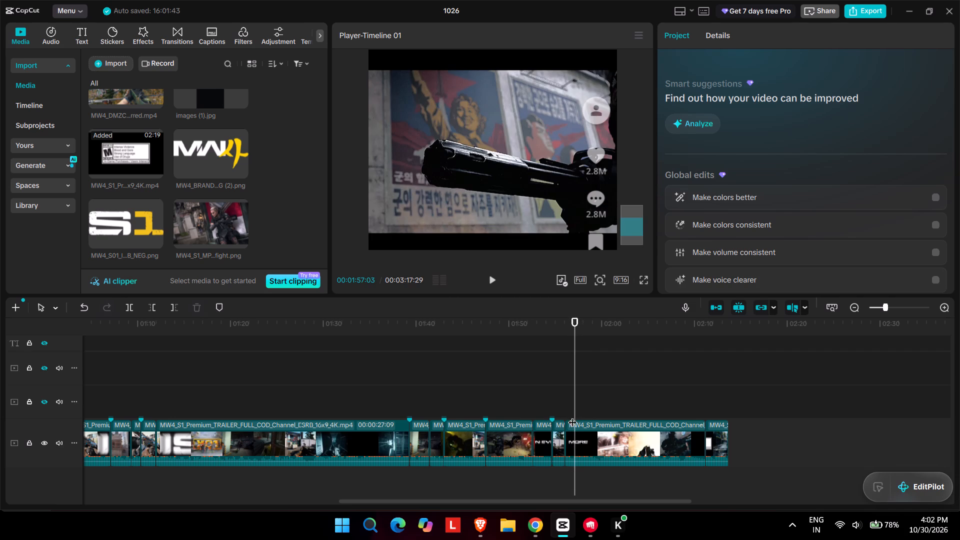
pyautogui.click(574, 428)
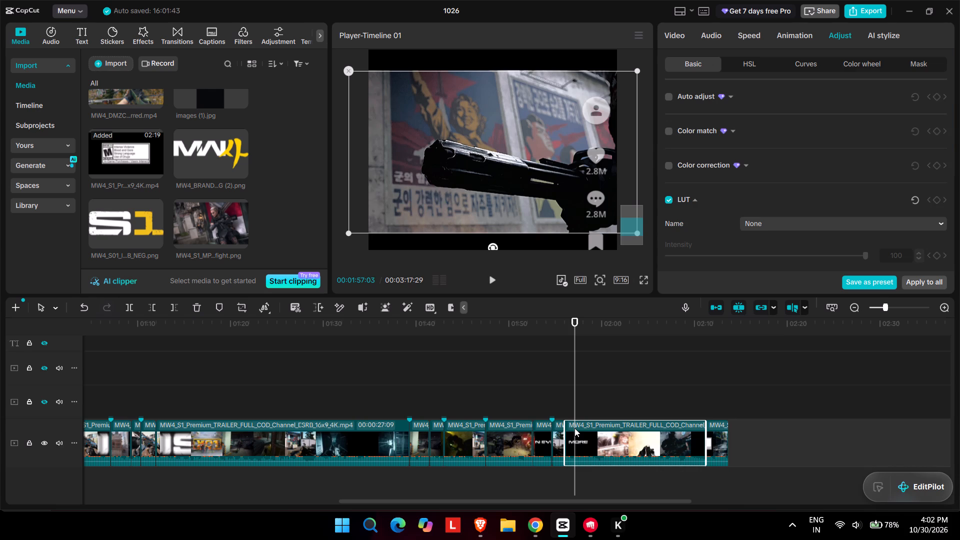
pyautogui.hotkey('ctrl', 'b')
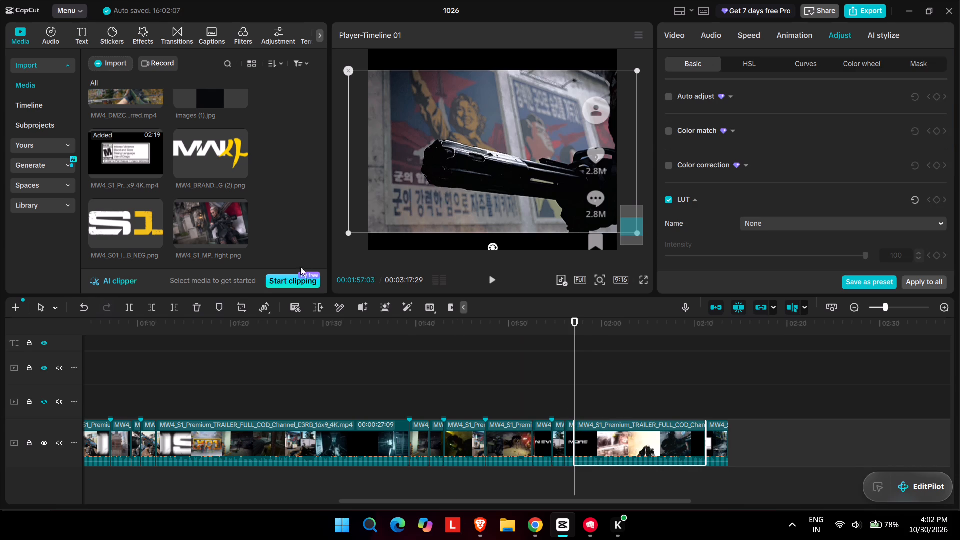
# Add a marker at the start of the revolver segment, 00:01:57:03.
pyautogui.click(220, 306)
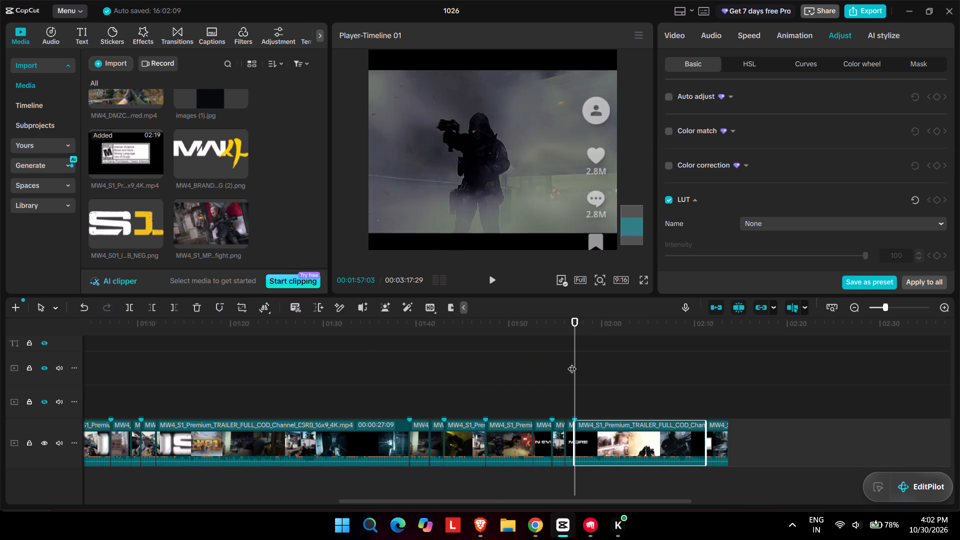
# Find the end of the fiery revolver scene before the ON EVERY FRONT title and split the trailer clip at 00:01:58:19.
pyautogui.press('space')
pyautogui.press('space')
pyautogui.press('space')
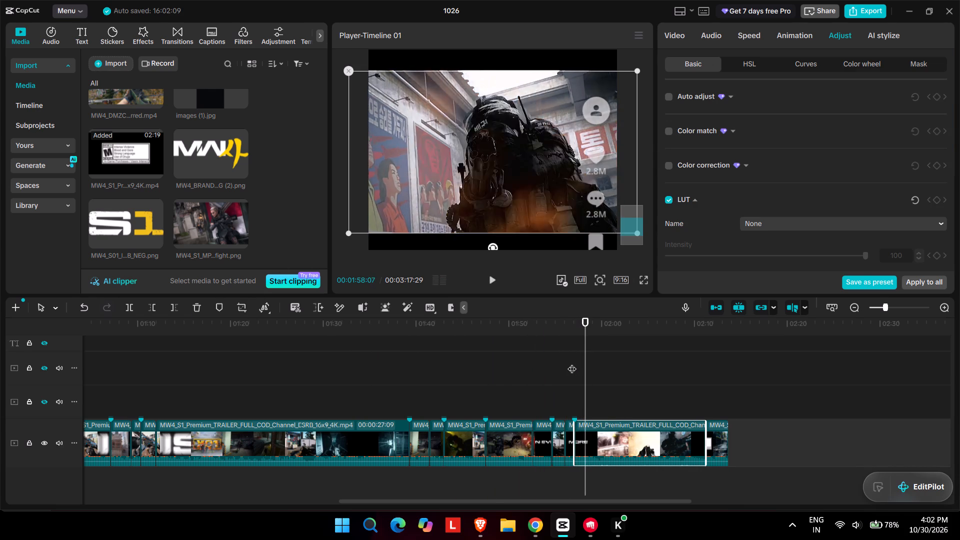
pyautogui.press('space')
pyautogui.press('space')
pyautogui.press('space')
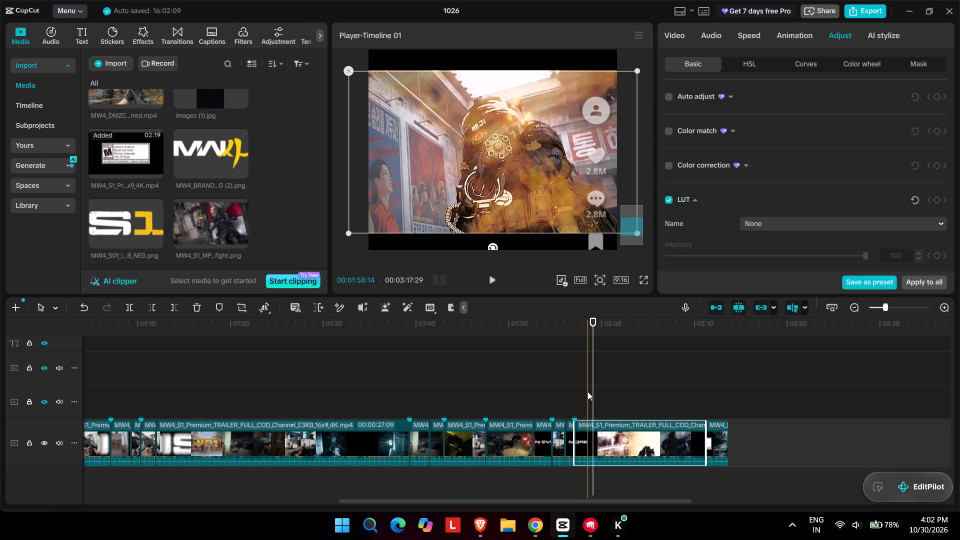
pyautogui.click(590, 391)
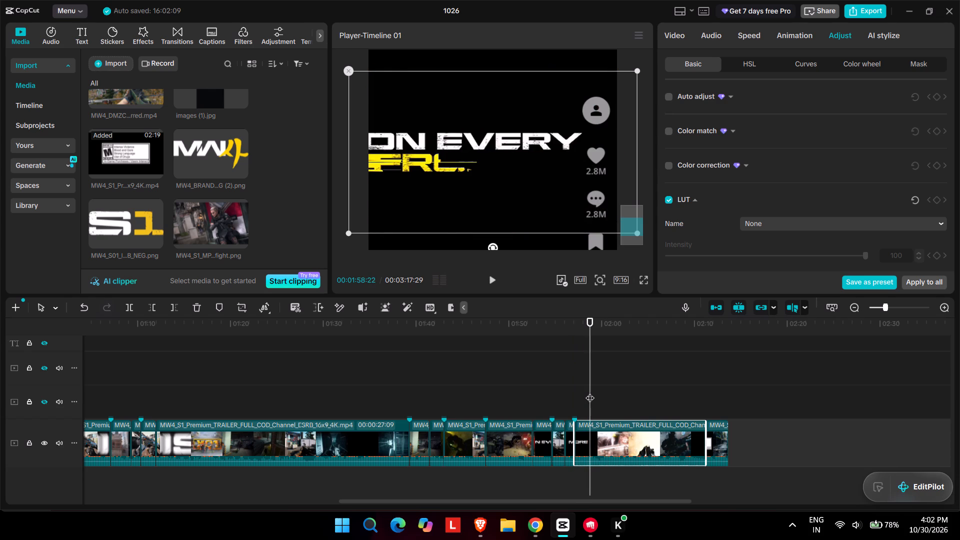
pyautogui.press('Left')
pyautogui.press('Left')
pyautogui.press('Left')
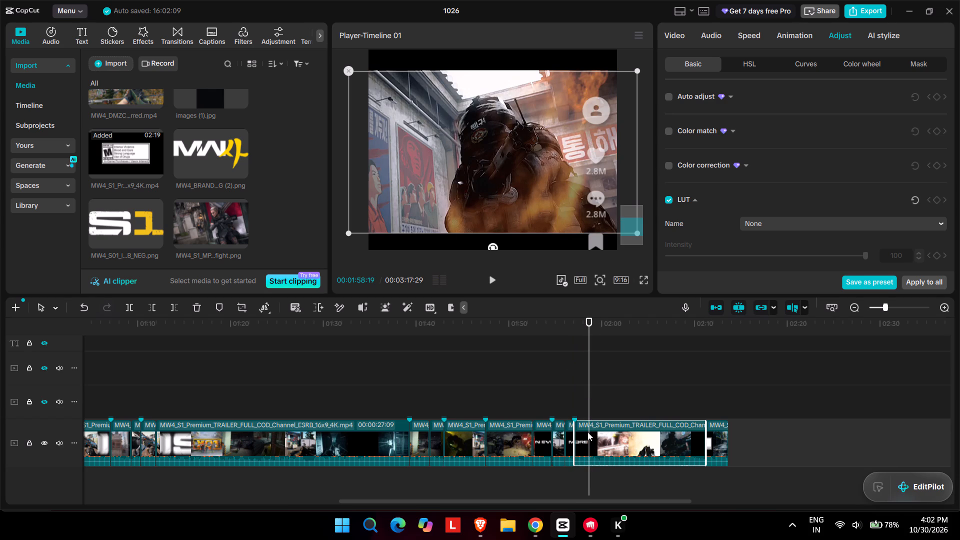
pyautogui.hotkey('ctrl', 'b')
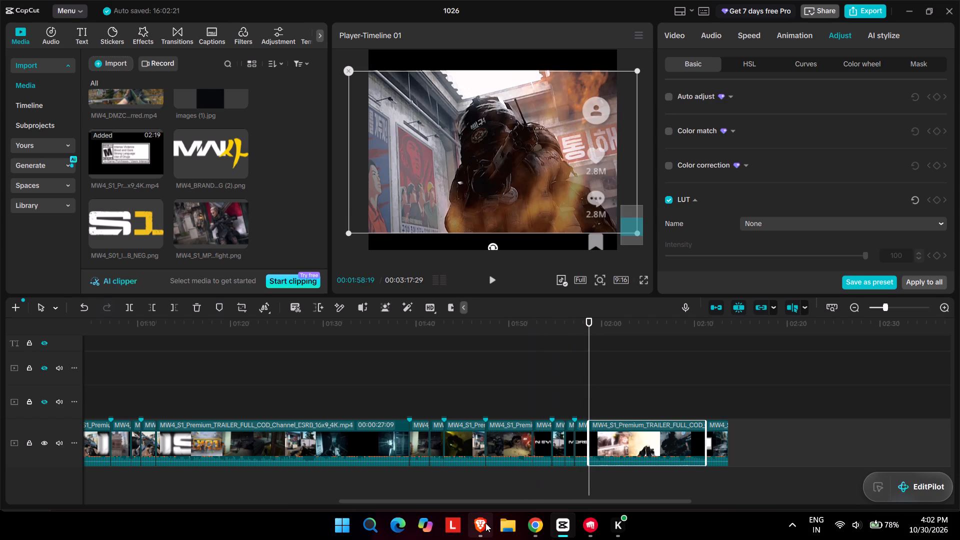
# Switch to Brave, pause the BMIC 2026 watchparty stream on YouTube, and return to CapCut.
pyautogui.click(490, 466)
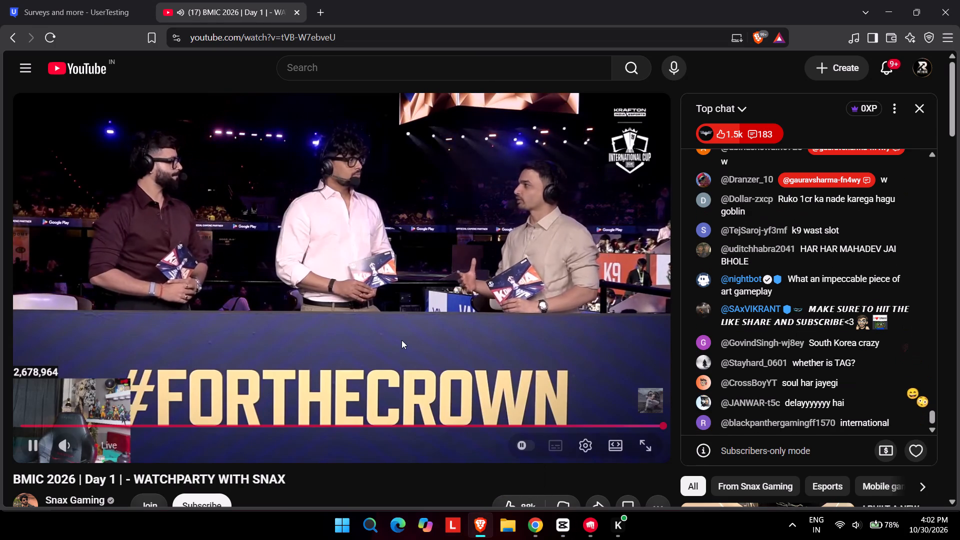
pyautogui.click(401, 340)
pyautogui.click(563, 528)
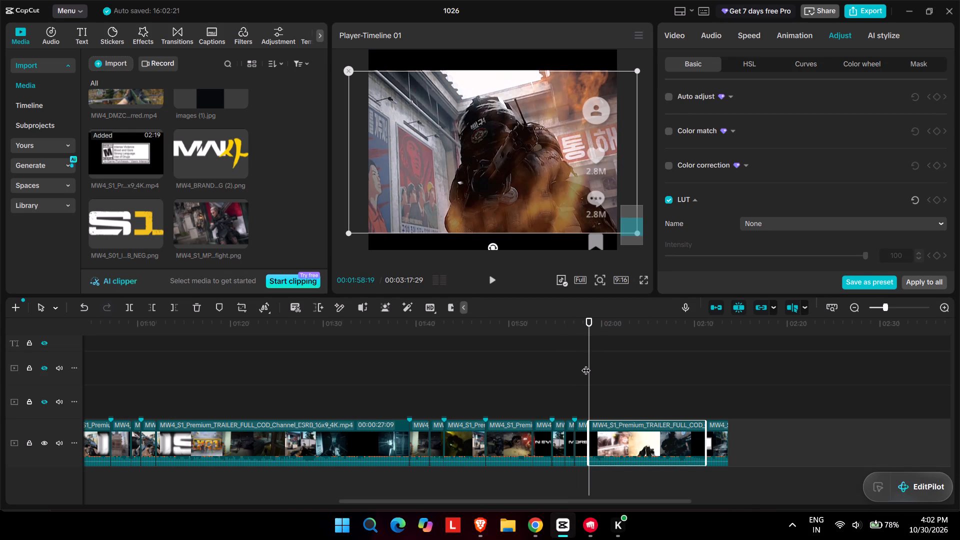
# Find the cut from the THIS title to the hostel street scene and split the trailer clip at 00:02:03:21.
pyautogui.press('space')
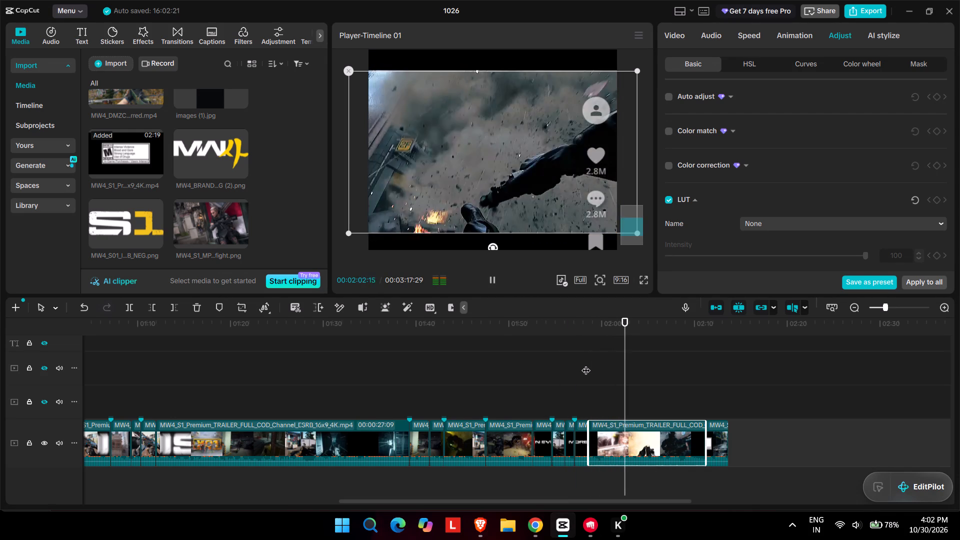
pyautogui.press('space')
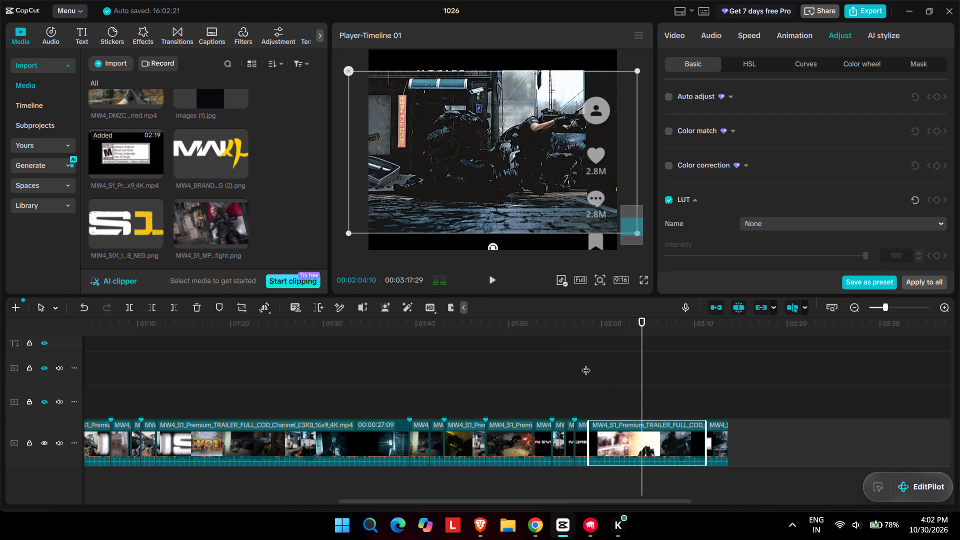
pyautogui.click(633, 409)
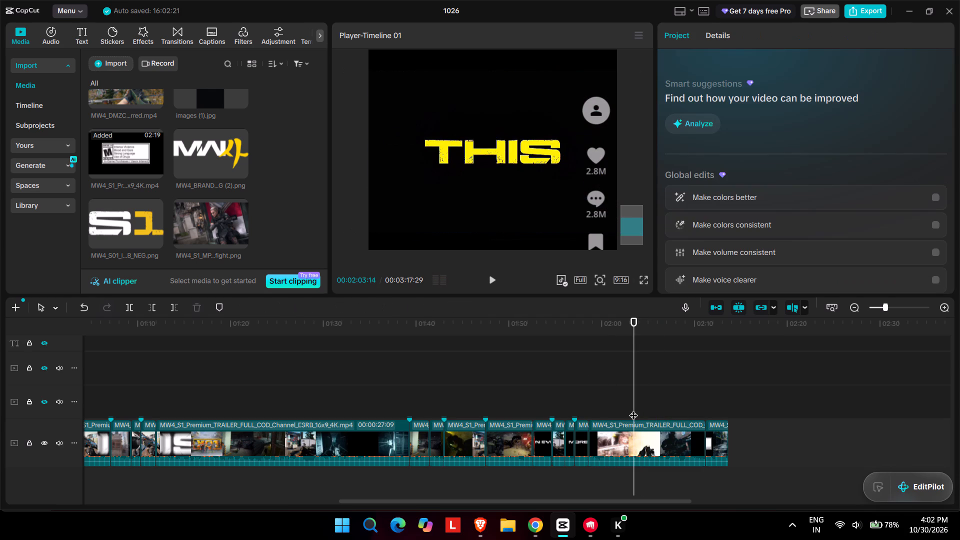
pyautogui.press('Right')
pyautogui.press('Right')
pyautogui.press('Right')
pyautogui.press('Right')
pyautogui.press('Right')
pyautogui.press('Right')
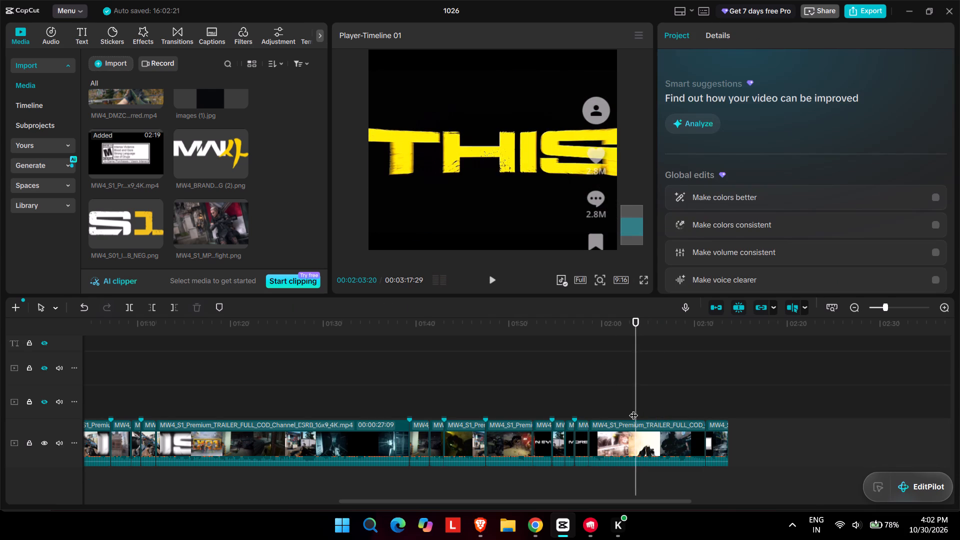
pyautogui.press('Right')
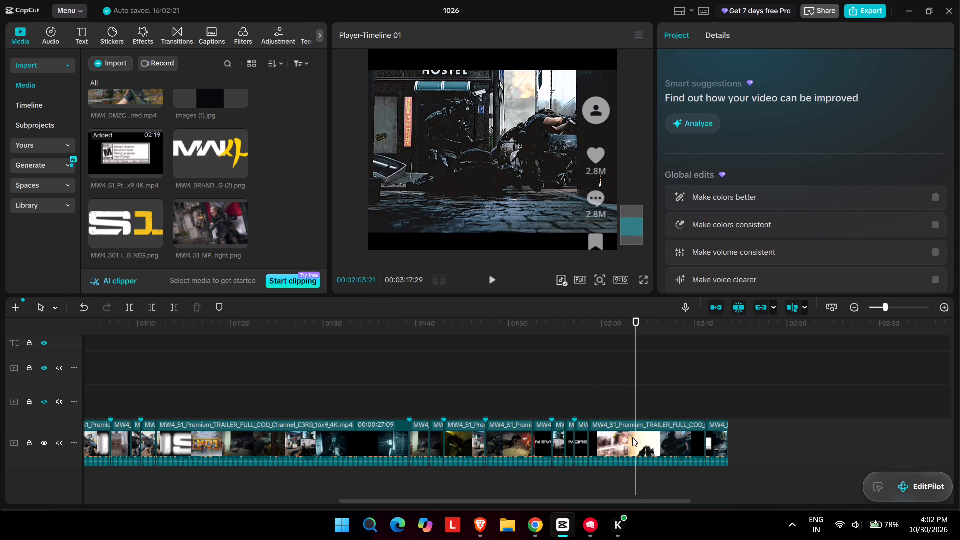
pyautogui.press('Left')
pyautogui.press('Left')
pyautogui.press('Right')
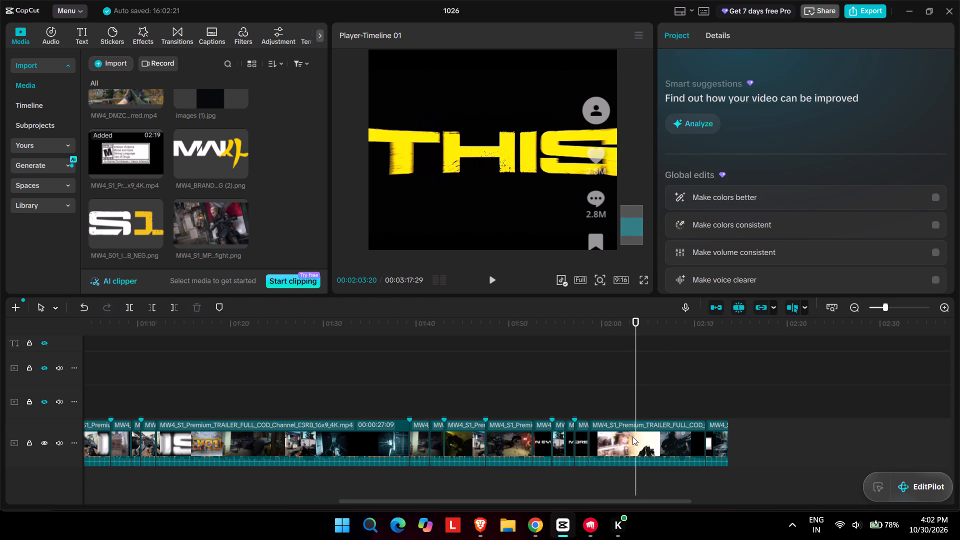
pyautogui.press('Right')
pyautogui.click(632, 436)
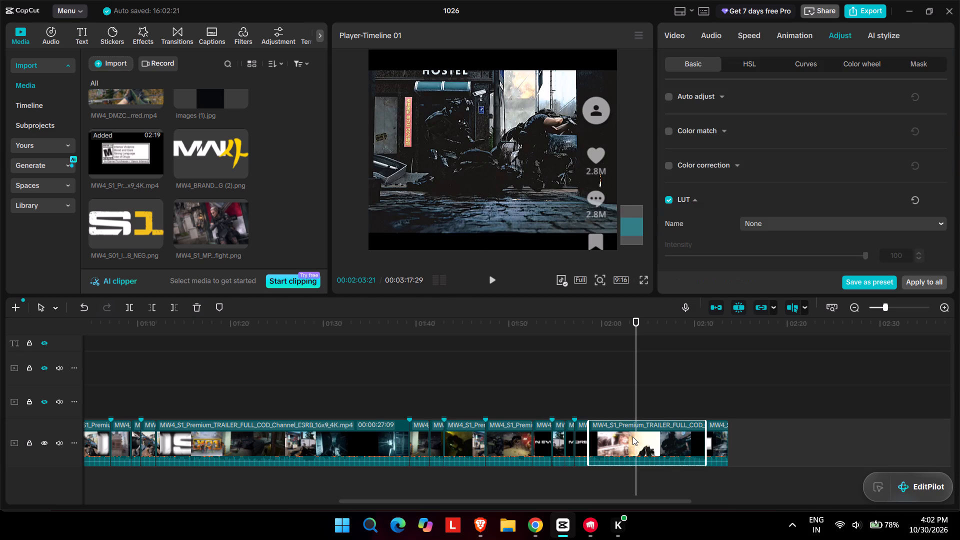
pyautogui.hotkey('ctrl', 'b')
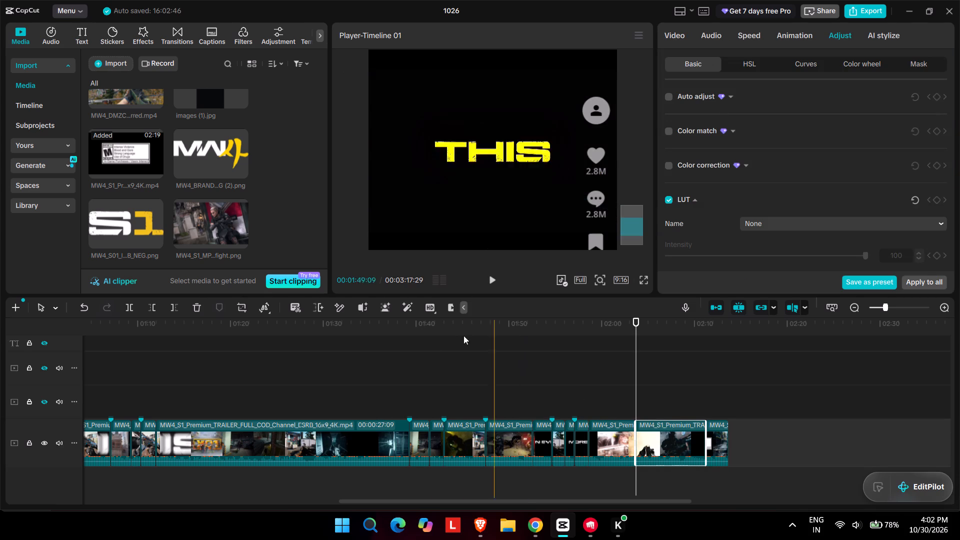
# Add a marker at the start of the hostel street segment, 00:02:03:21.
pyautogui.click(219, 310)
# Find the end of the hostel street scene just before the IS title and split the trailer clip at 00:02:04:12.
pyautogui.press('space')
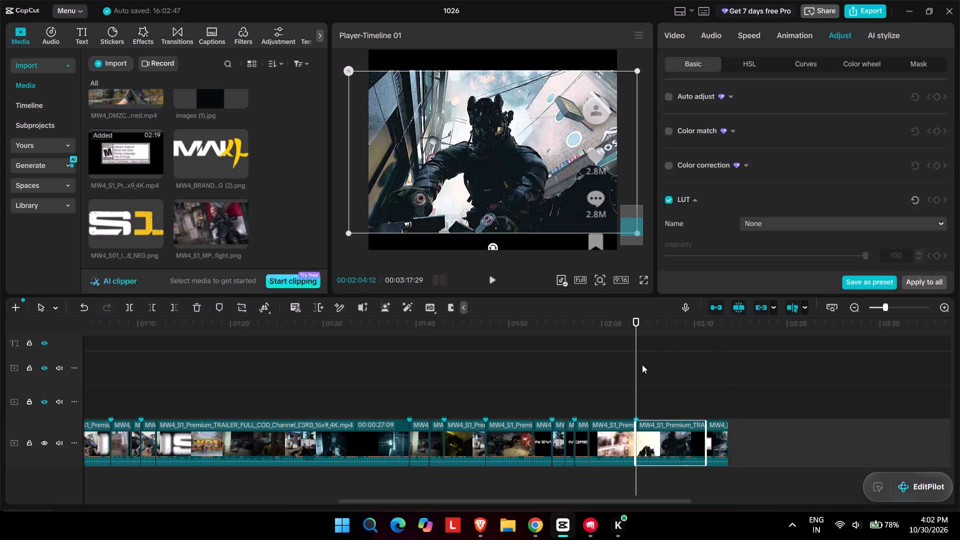
pyautogui.press('space')
pyautogui.press('space')
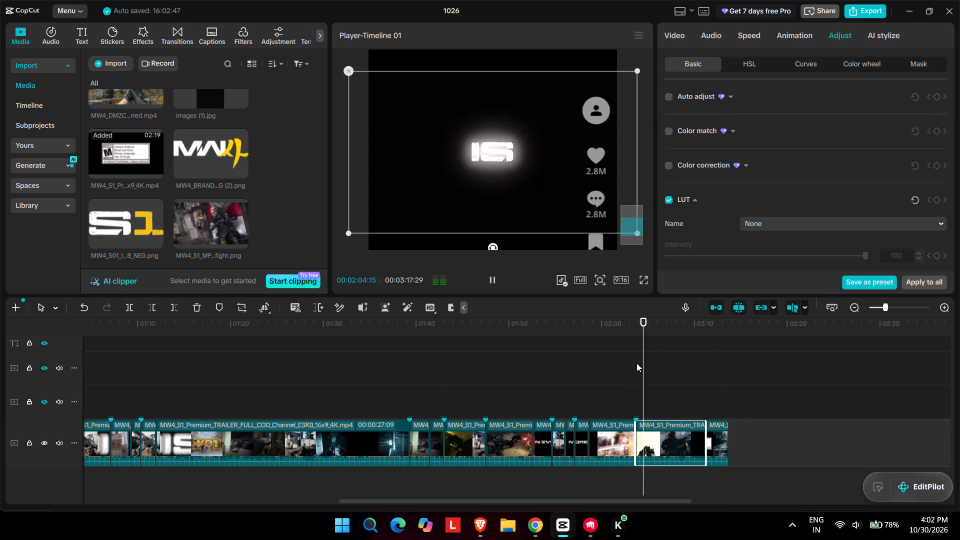
pyautogui.press('space')
pyautogui.moveTo(649, 376); pyautogui.dragTo(649, 377)
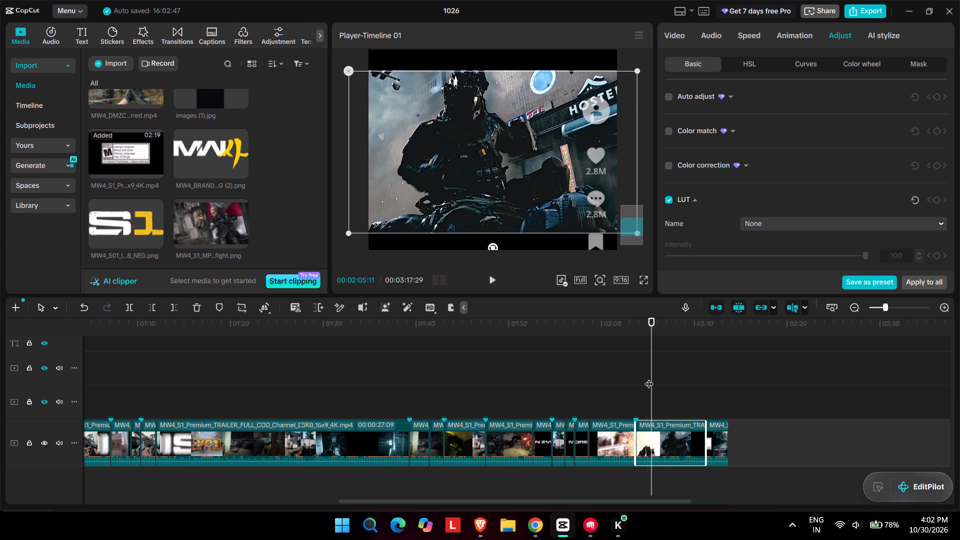
pyautogui.moveTo(649, 377); pyautogui.dragTo(645, 387)
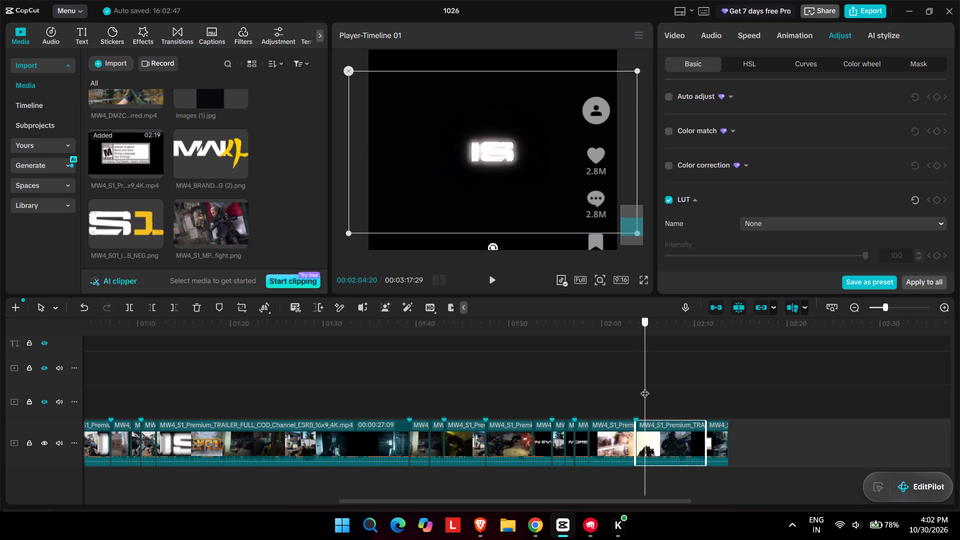
pyautogui.moveTo(645, 387); pyautogui.dragTo(643, 392)
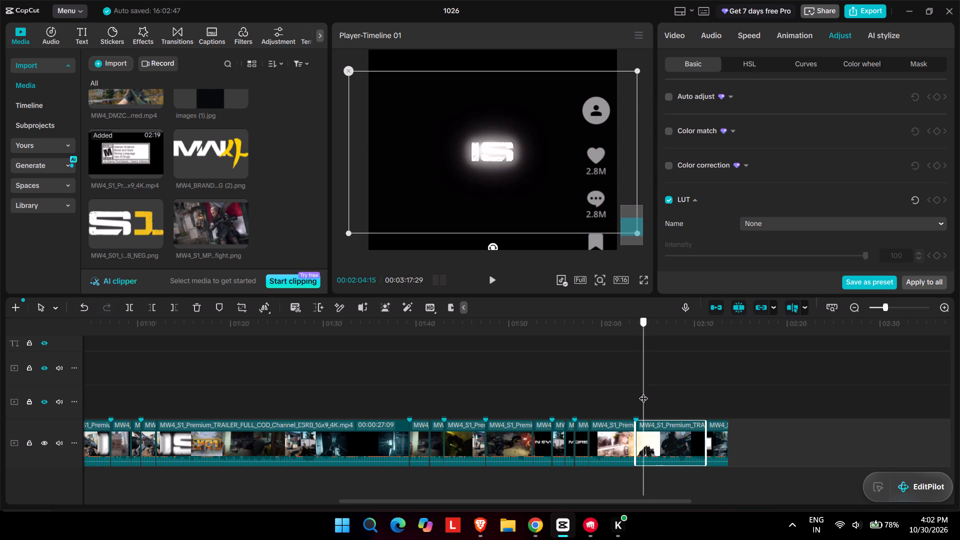
pyautogui.moveTo(643, 392); pyautogui.dragTo(642, 393)
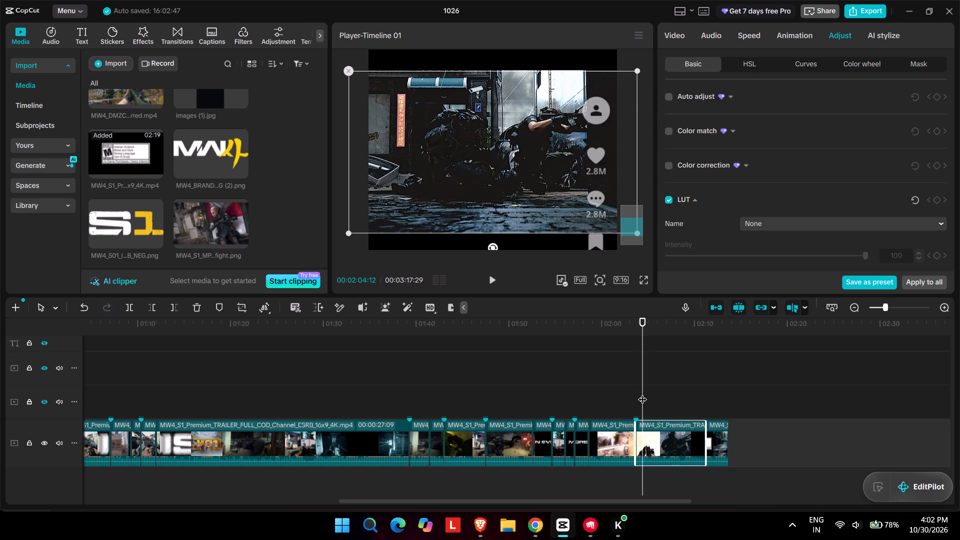
pyautogui.hotkey('ctrl', 'b')
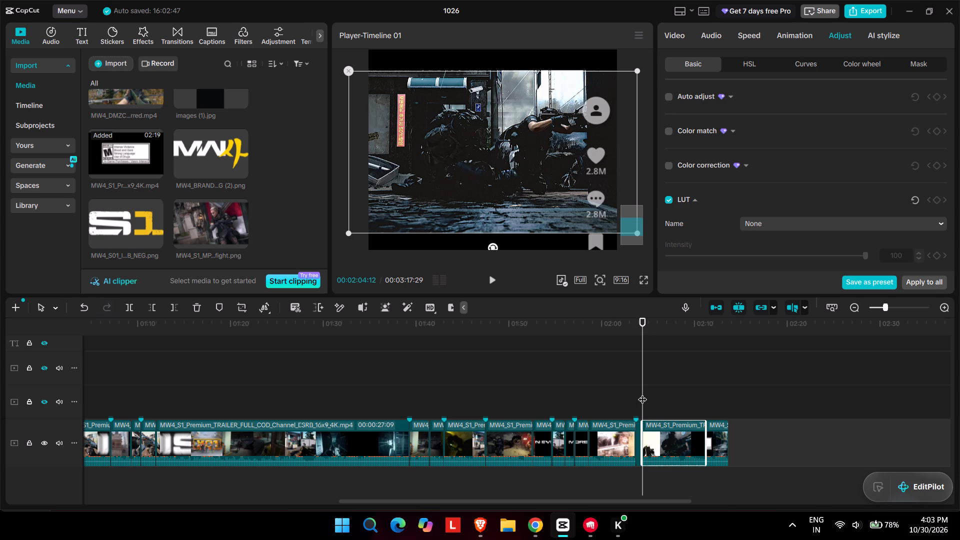
# Find the cut from the IS title back to the hostel street and split the trailer clip there, at about 00:02:05.
pyautogui.click(643, 393)
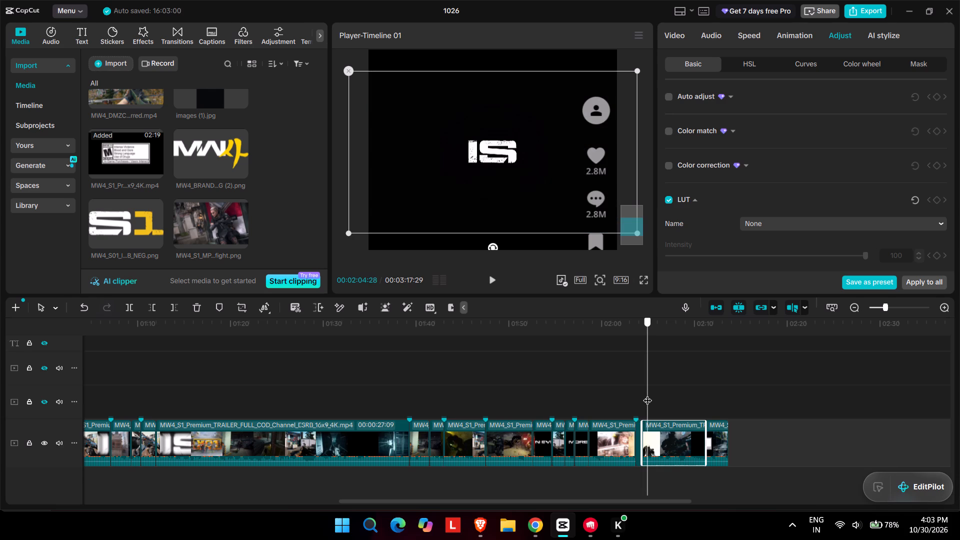
pyautogui.click(647, 394)
pyautogui.click(649, 395)
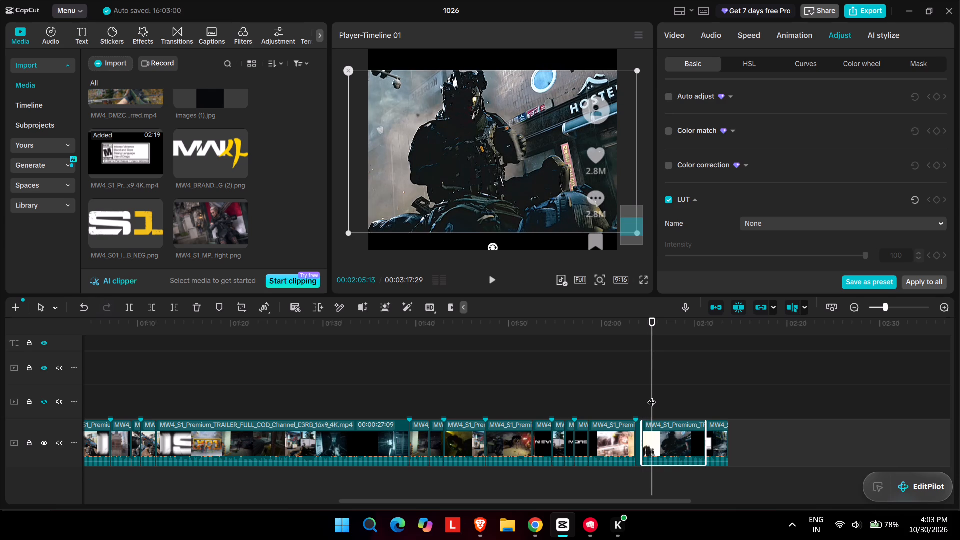
pyautogui.click(652, 396)
pyautogui.press('Left')
pyautogui.press('Left')
pyautogui.press('Left')
pyautogui.press('Left')
pyautogui.press('Left')
pyautogui.press('Left')
pyautogui.press('Left')
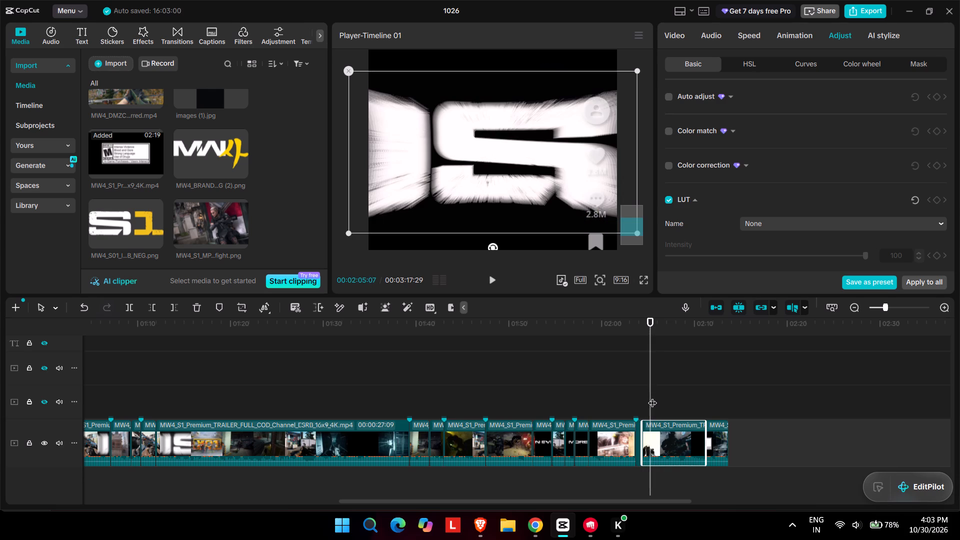
pyautogui.press('Right')
pyautogui.press('Right')
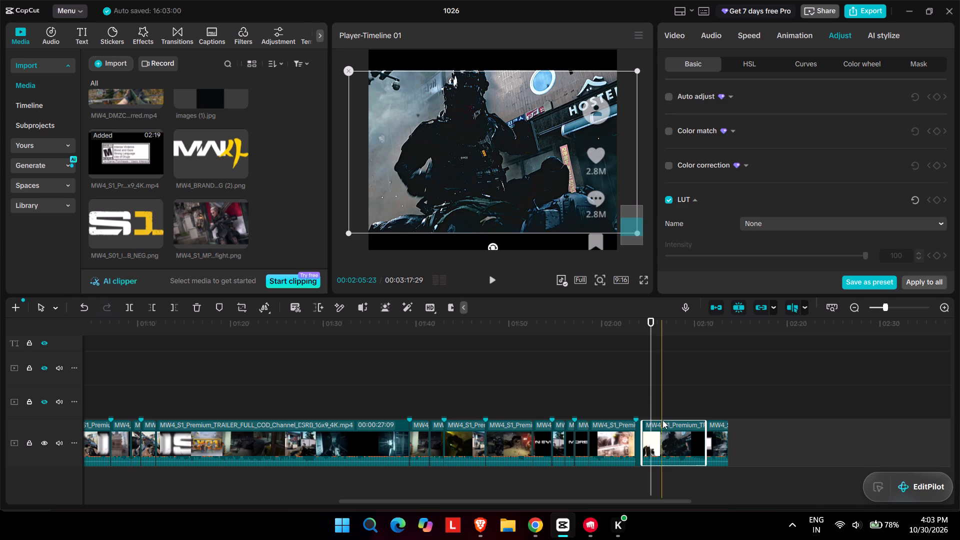
pyautogui.hotkey('ctrl', 'b')
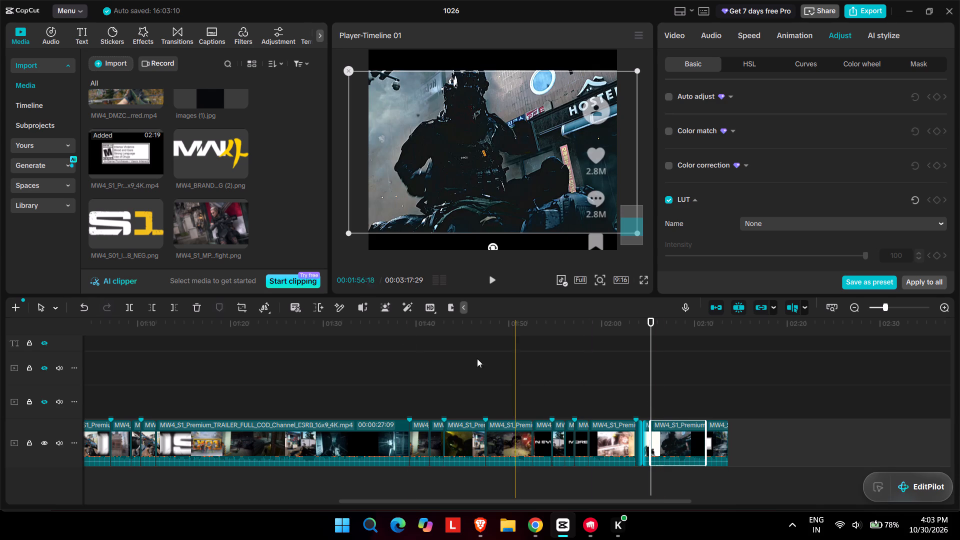
# Add a marker at the start of the hostel street segment that follows the IS title.
pyautogui.click(222, 307)
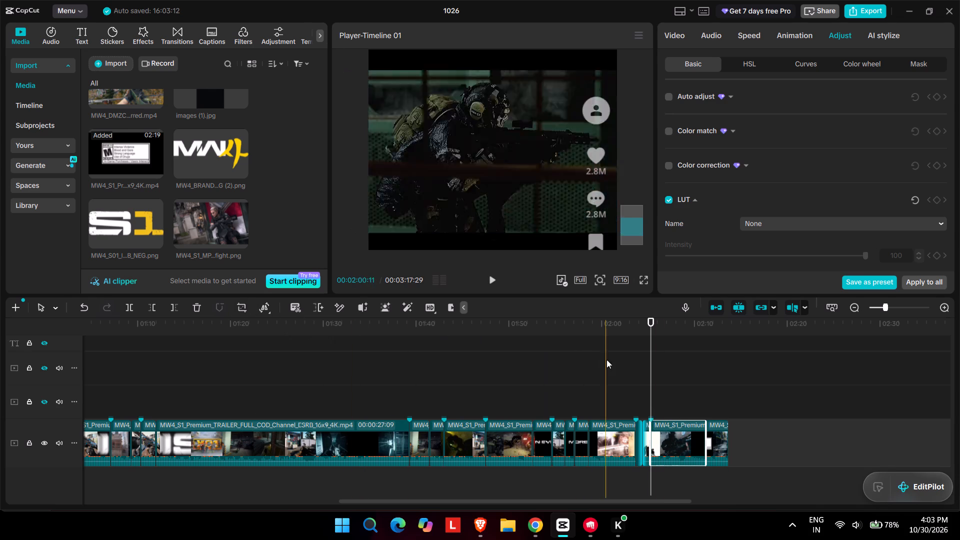
# Play the hostel segment, find its last frame before the cut, and split the trailer clip at 00:02:09:02.
pyautogui.press('space')
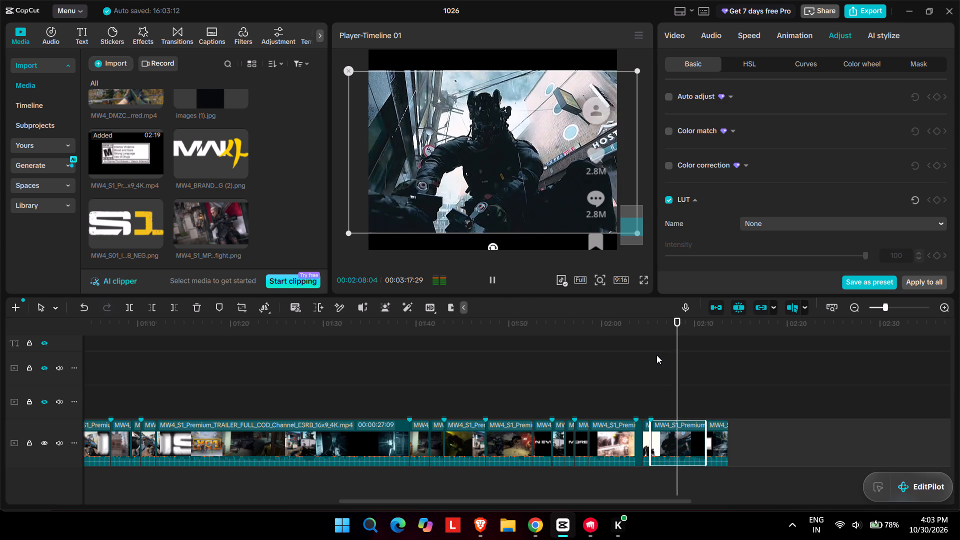
pyautogui.press('space')
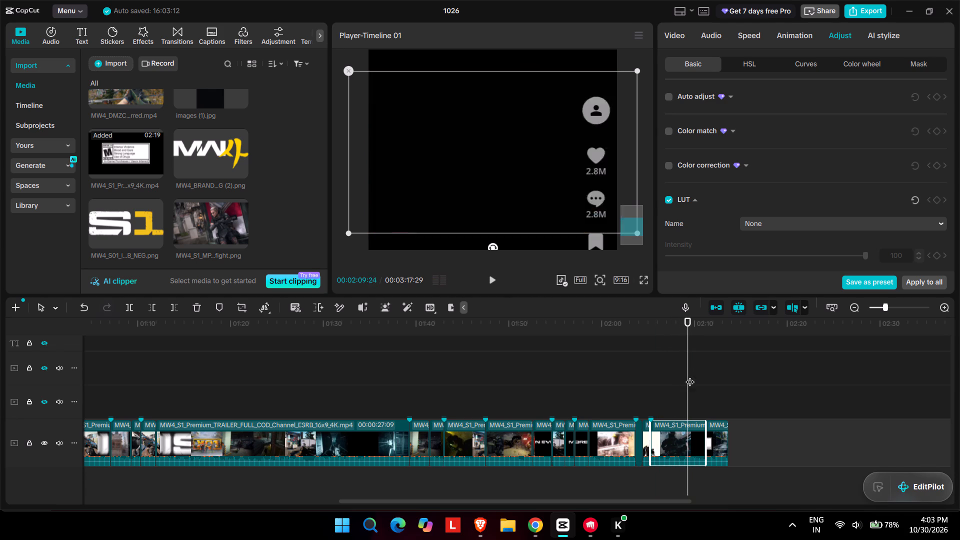
pyautogui.click(685, 381)
pyautogui.press('Right')
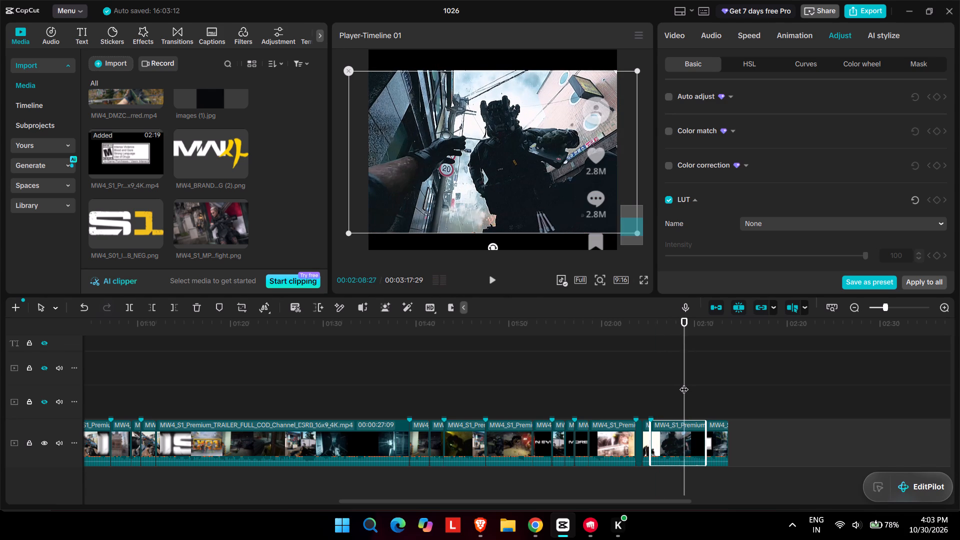
pyautogui.press('Right')
pyautogui.press('Right')
pyautogui.press('Right')
pyautogui.press('Right')
pyautogui.press('Right')
pyautogui.press('Right')
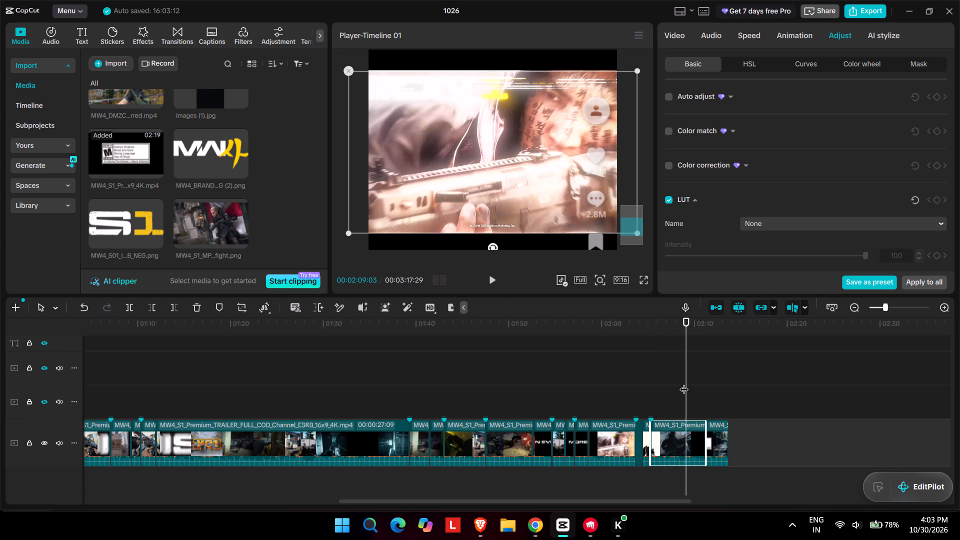
pyautogui.press('Left')
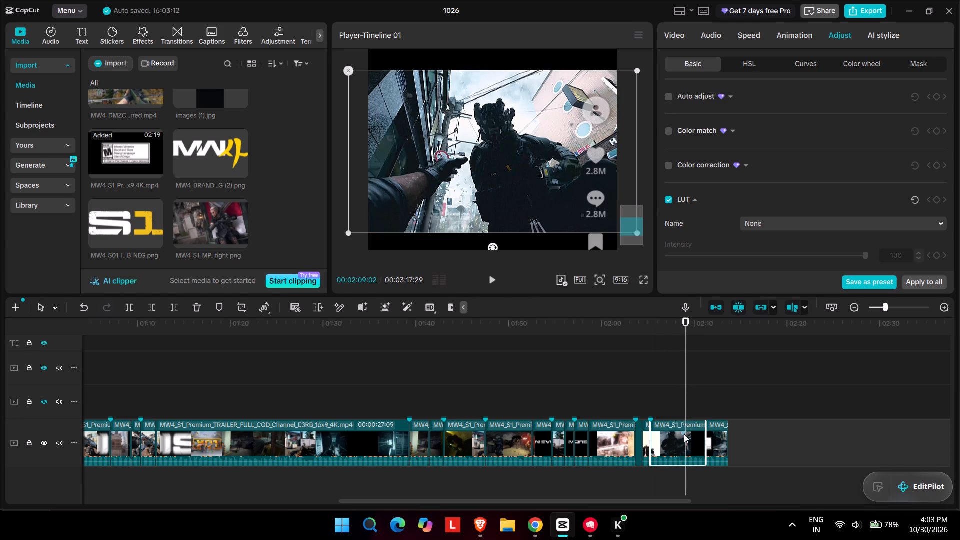
pyautogui.hotkey('ctrl', 'b')
pyautogui.click(672, 434)
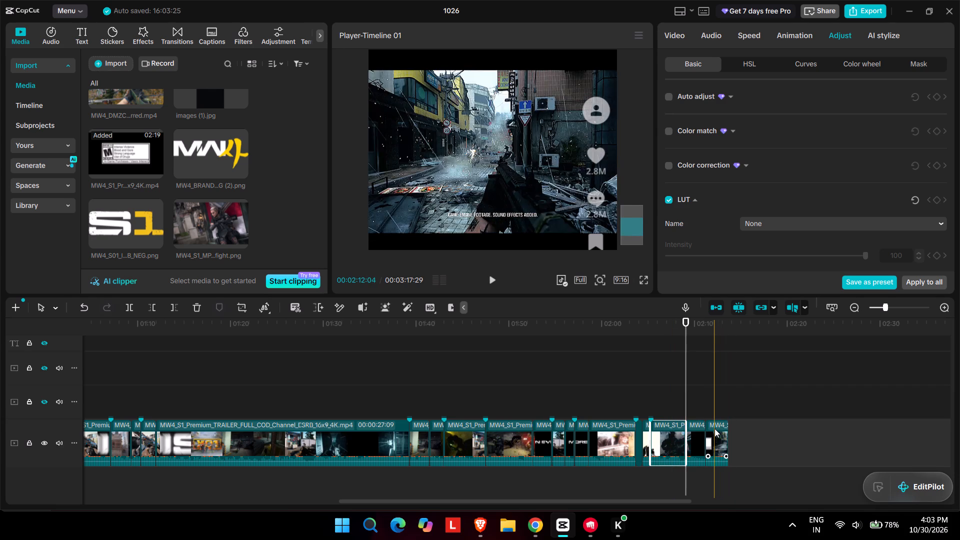
# Play the closing footage and delete the last two trailer clips, after 00:02:09:02.
pyautogui.click(704, 401)
pyautogui.press('space')
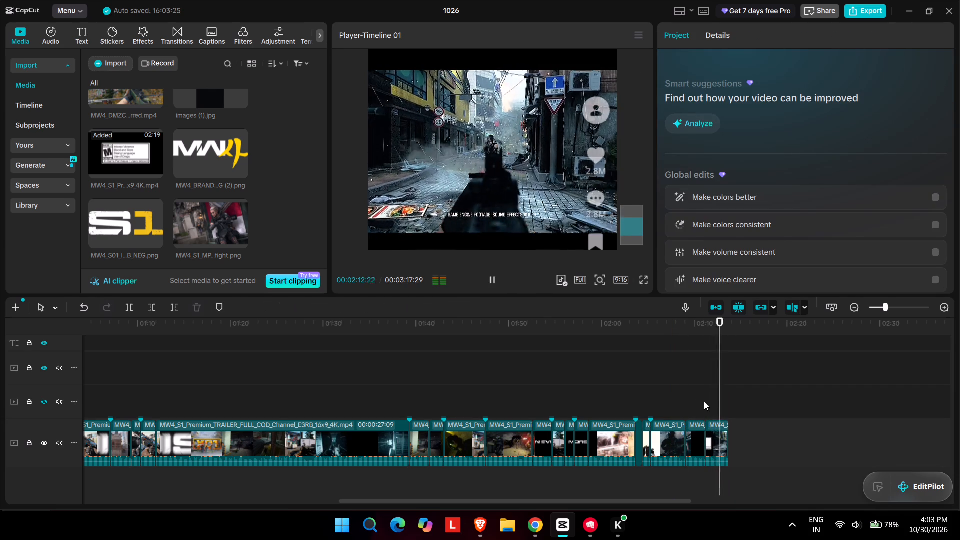
pyautogui.press('space')
pyautogui.moveTo(738, 441); pyautogui.dragTo(702, 448)
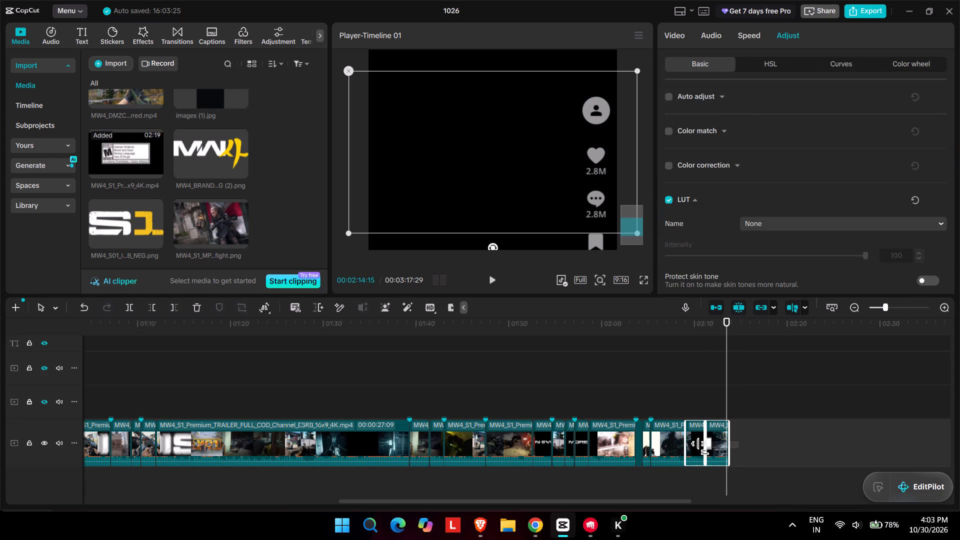
pyautogui.moveTo(702, 448); pyautogui.dragTo(699, 448)
pyautogui.press('Delete')
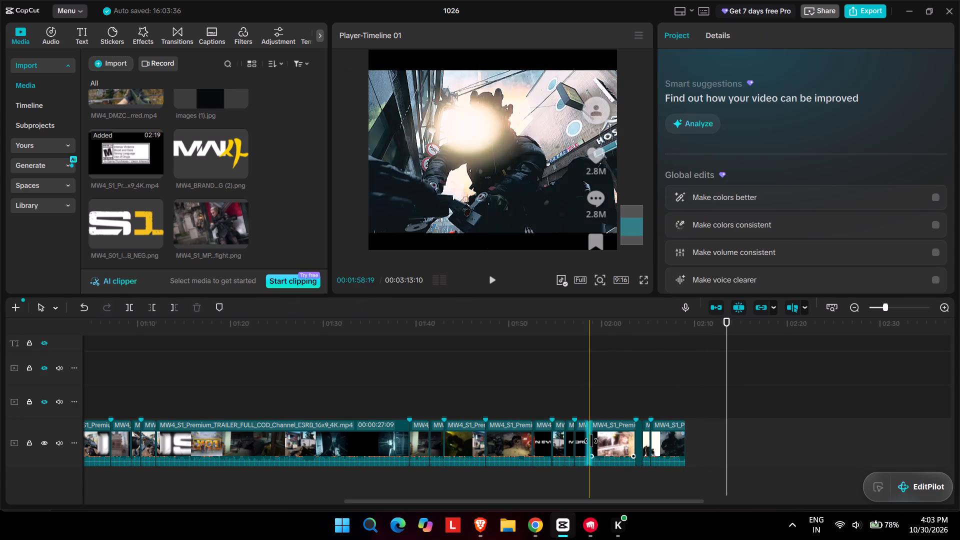
# Delete the unmarked IS title clip and the unmarked clip that ends with the THIS title.
pyautogui.hscroll(-2, 642, 434)
pyautogui.keyDown('ctrl'); pyautogui.scroll(9, 640, 436); pyautogui.keyUp('ctrl')
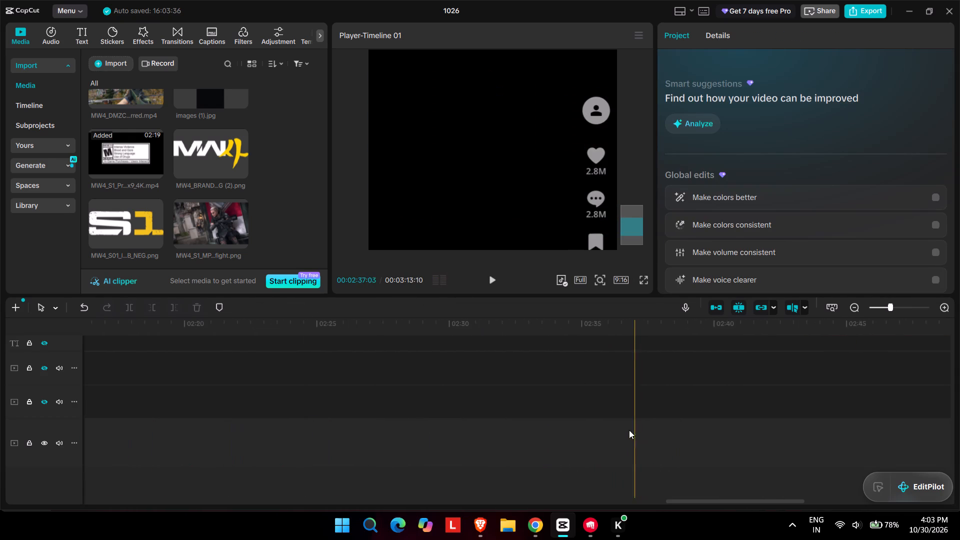
pyautogui.hscroll(1, 616, 430)
pyautogui.click(715, 440)
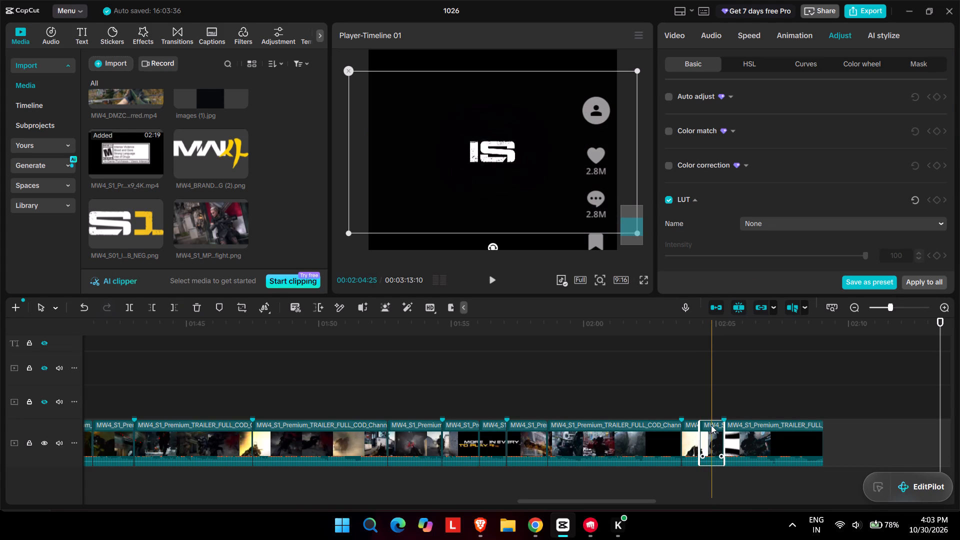
pyautogui.press('Delete')
pyautogui.click(651, 434)
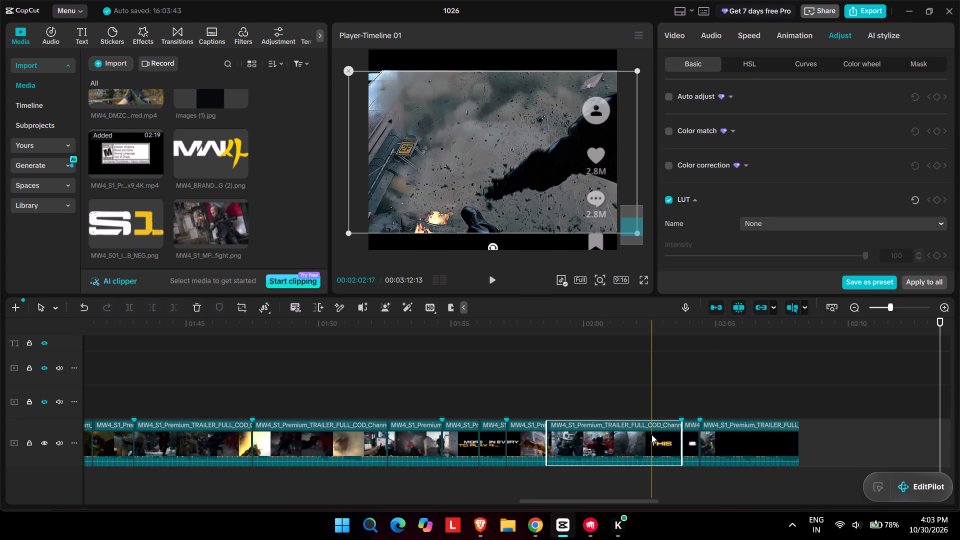
pyautogui.press('Delete')
# Delete the unmarked MORE TO PLAY title clip near 00:01:56 and the unmarked clip starting near 00:01:52.
pyautogui.click(500, 439)
pyautogui.press('Delete')
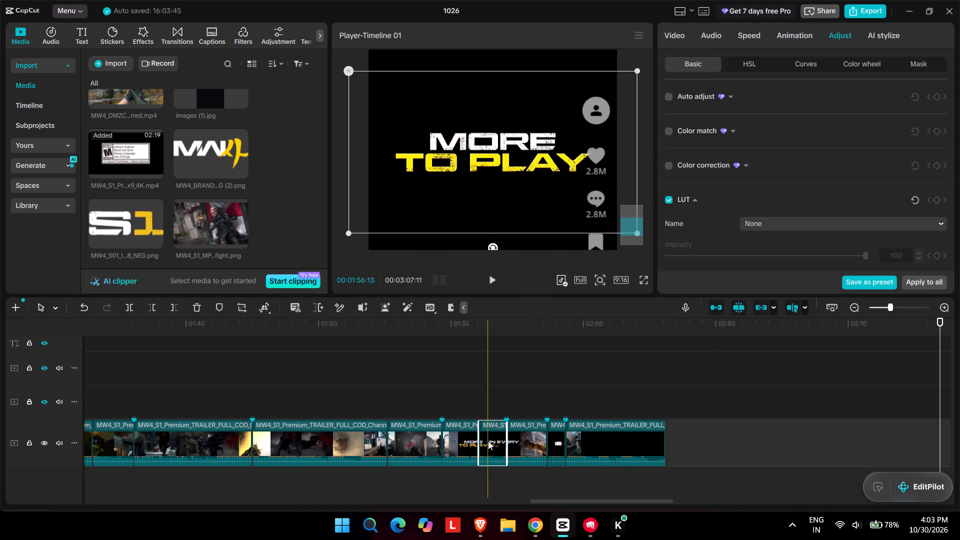
pyautogui.click(429, 437)
pyautogui.press('Delete')
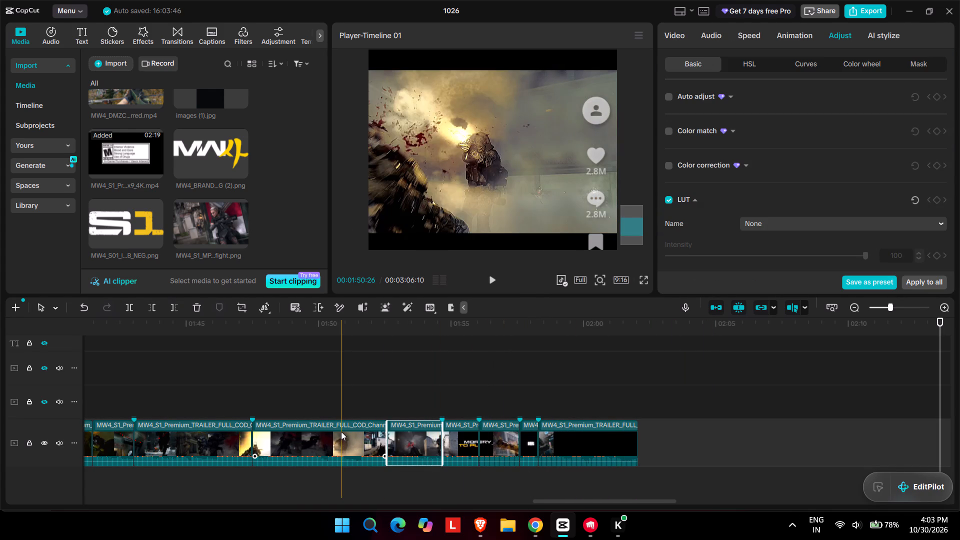
# Delete the unmarked clip of soldiers falling in green light near 00:01:42.
pyautogui.click(221, 428)
pyautogui.hscroll(1, 220, 428)
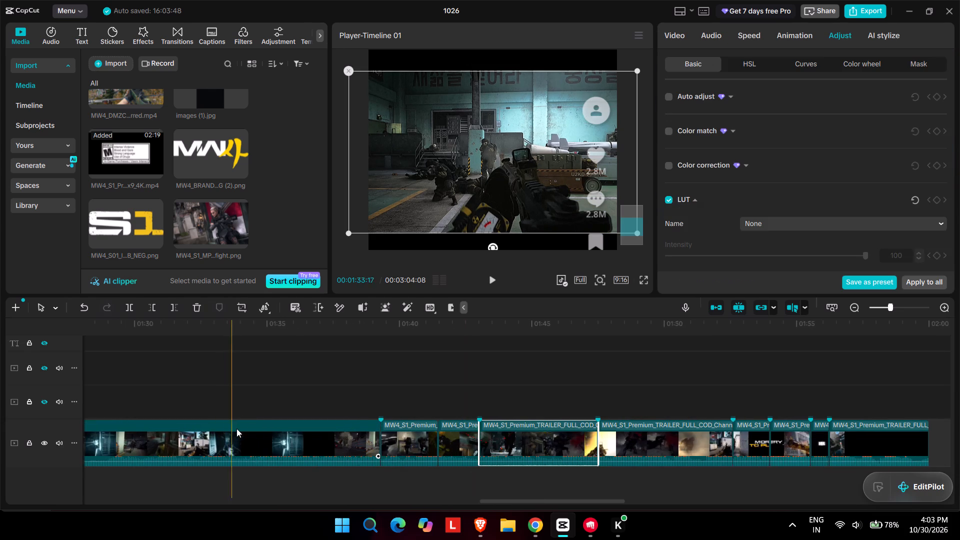
pyautogui.hscroll(1, 236, 428)
pyautogui.click(430, 434)
pyautogui.click(457, 434)
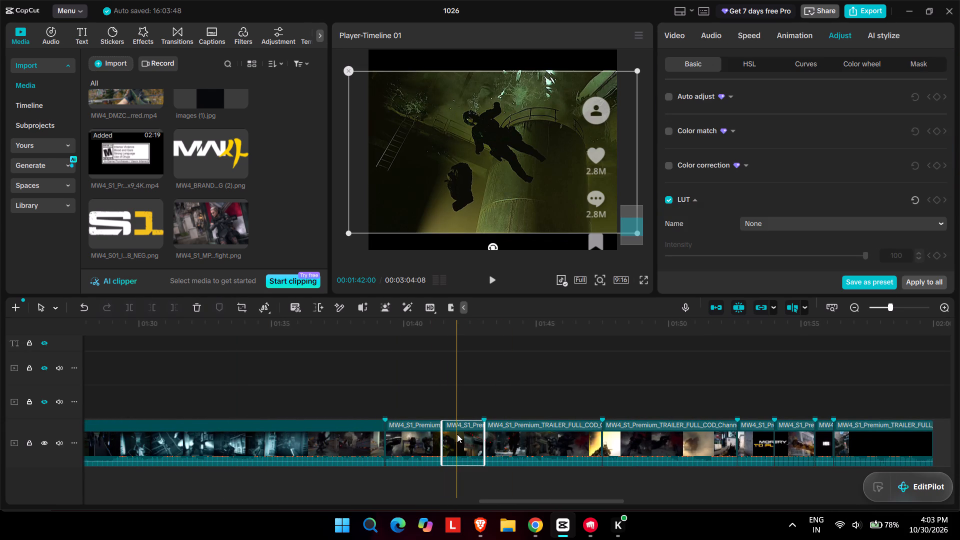
pyautogui.press('Delete')
# Delete the long dark 00:00:27:09 trailer clip that starts shortly after 00:01:10.
pyautogui.scroll(-6, 347, 434)
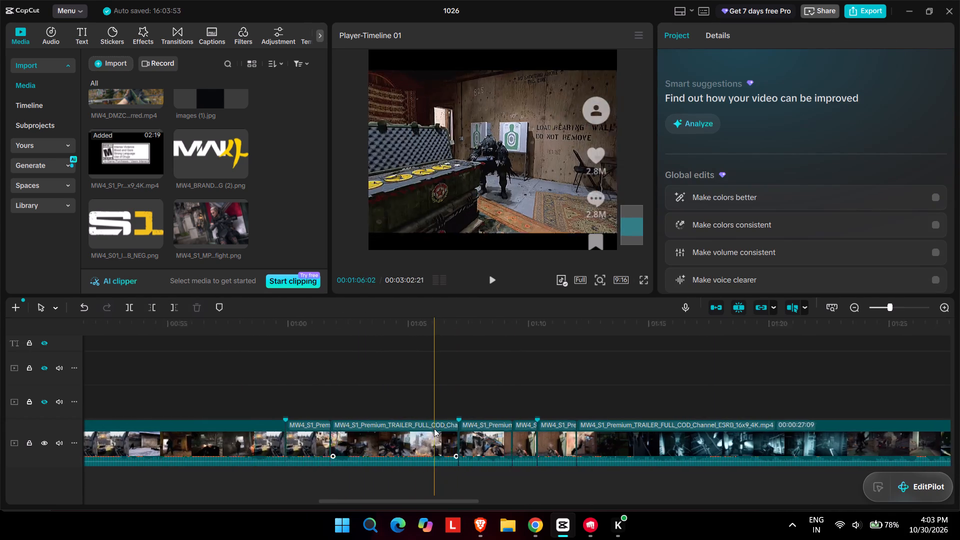
pyautogui.scroll(-2, 434, 428)
pyautogui.click(566, 444)
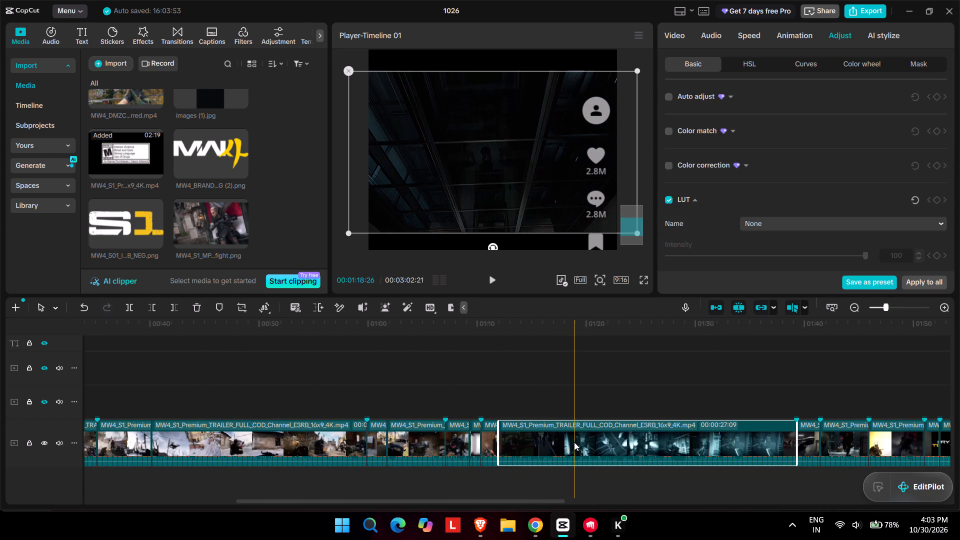
pyautogui.press('Delete')
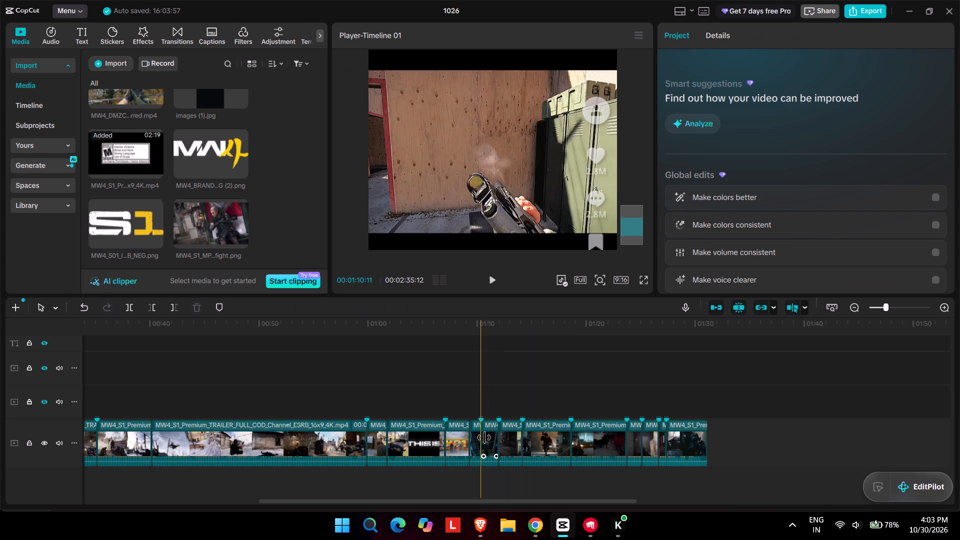
# Delete the short unmarked clip near 00:01:09 and the THIS IS KILL BLOCK title clip.
pyautogui.click(484, 437)
pyautogui.click(474, 440)
pyautogui.press('Delete')
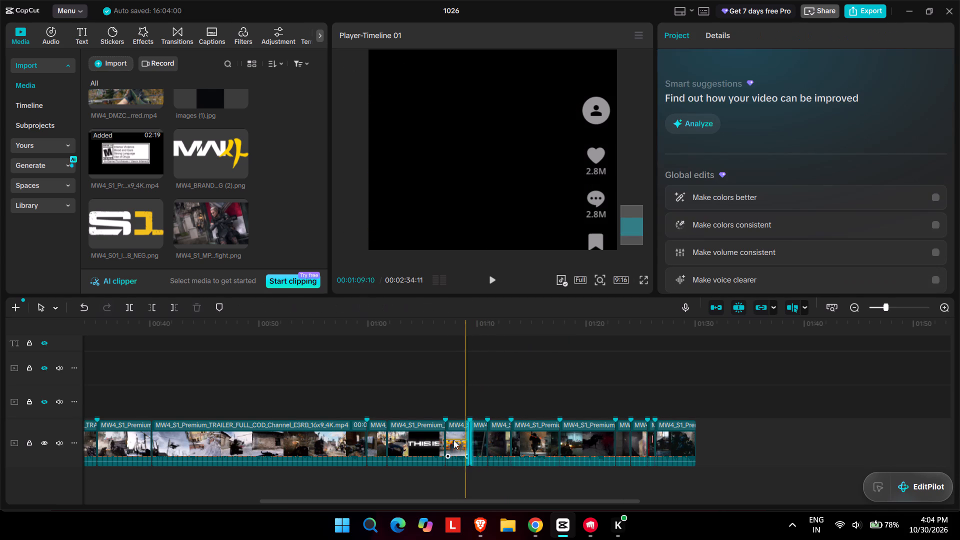
pyautogui.click(404, 438)
pyautogui.press('Delete')
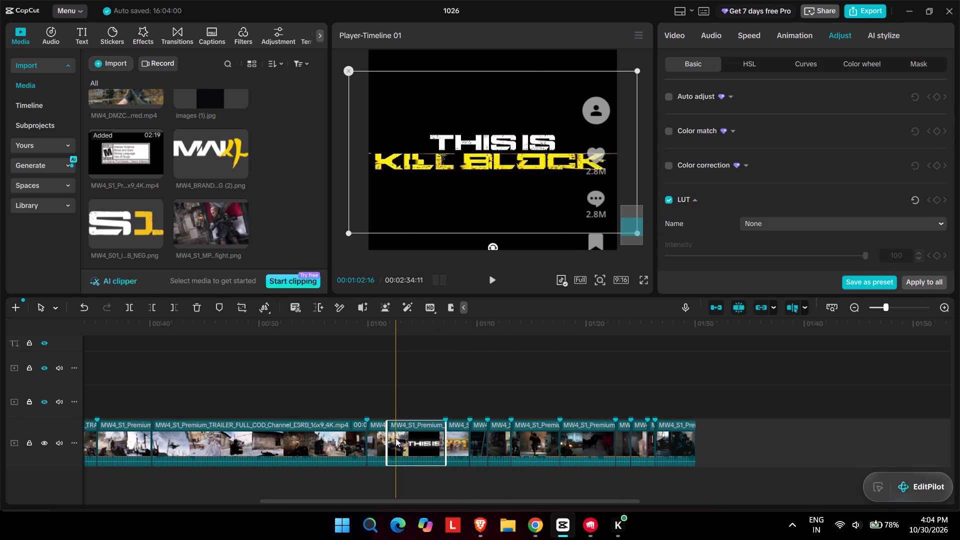
# Delete the long unmarked clip ending near 00:01:00 and the clip containing the Modern Warfare Season title.
pyautogui.click(339, 431)
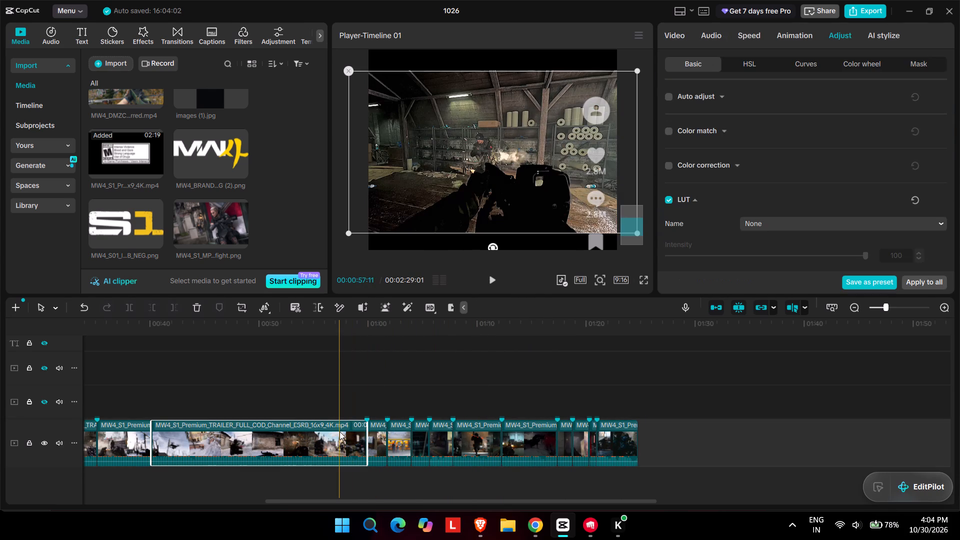
pyautogui.press('Delete')
pyautogui.hscroll(11, 290, 439)
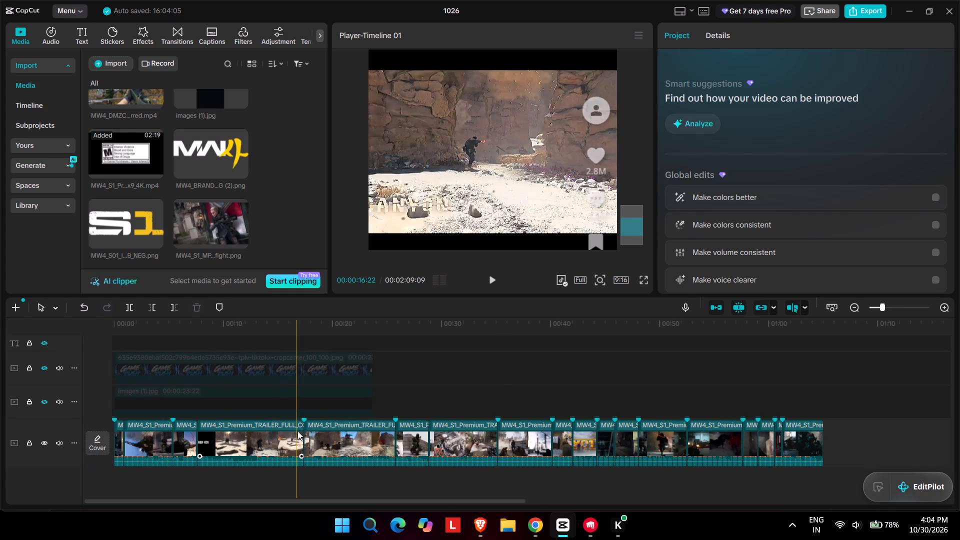
pyautogui.hscroll(2, 297, 431)
pyautogui.click(240, 431)
pyautogui.press('Delete')
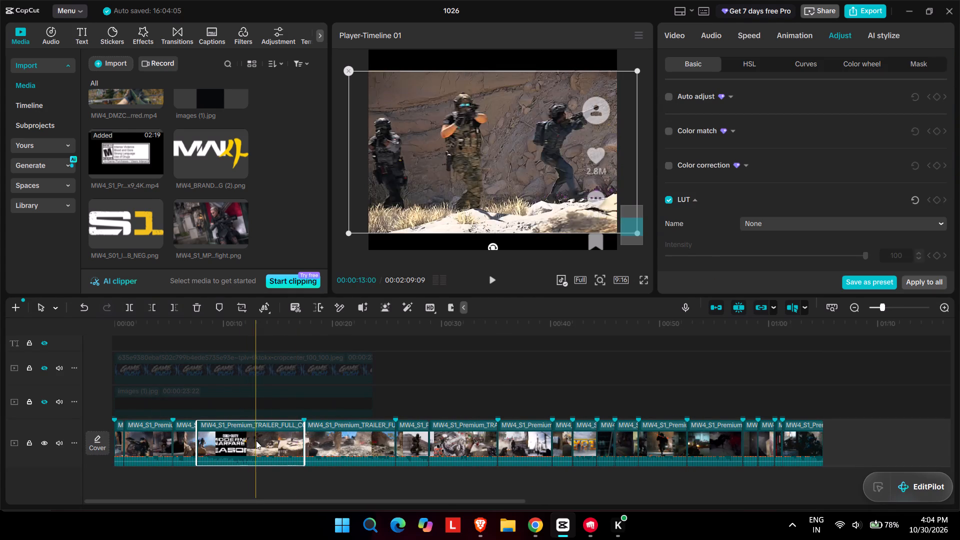
# Delete the skull-masked soldier clip near the timeline start and the hooded soldier clip near 00:00:16:20.
pyautogui.click(154, 441)
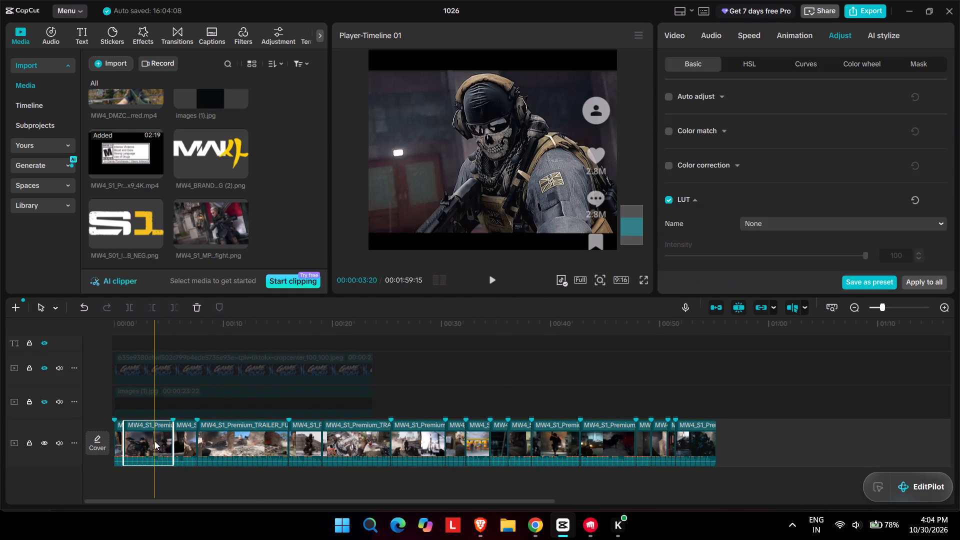
pyautogui.press('Delete')
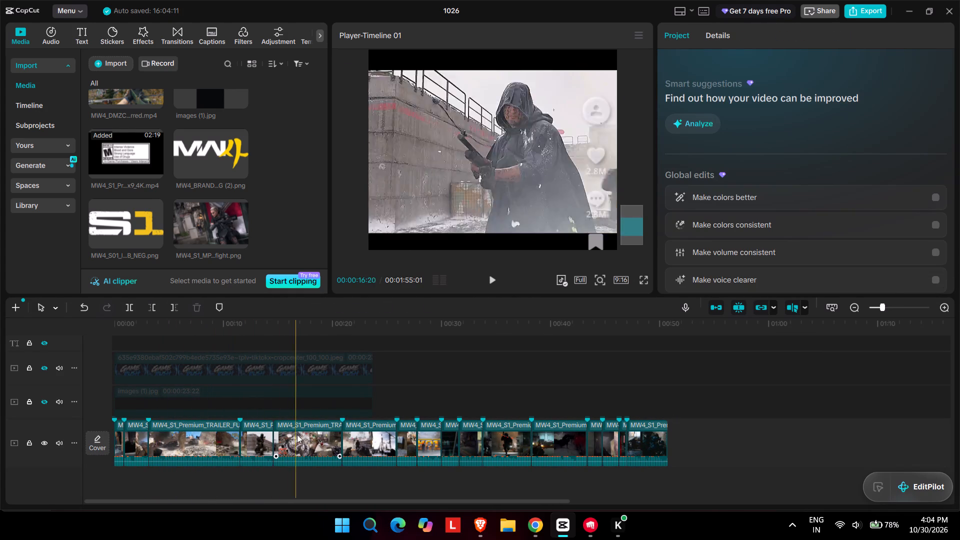
pyautogui.click(298, 435)
pyautogui.press('Delete')
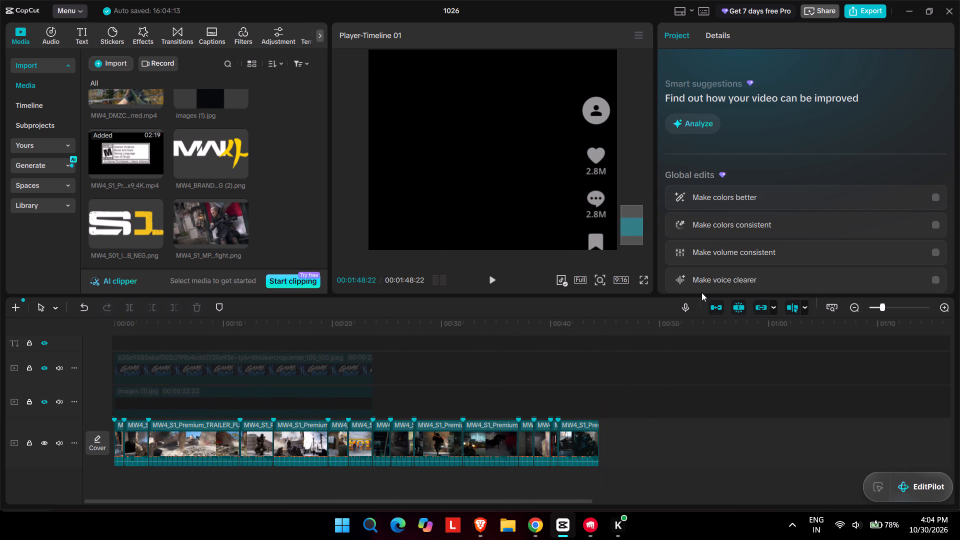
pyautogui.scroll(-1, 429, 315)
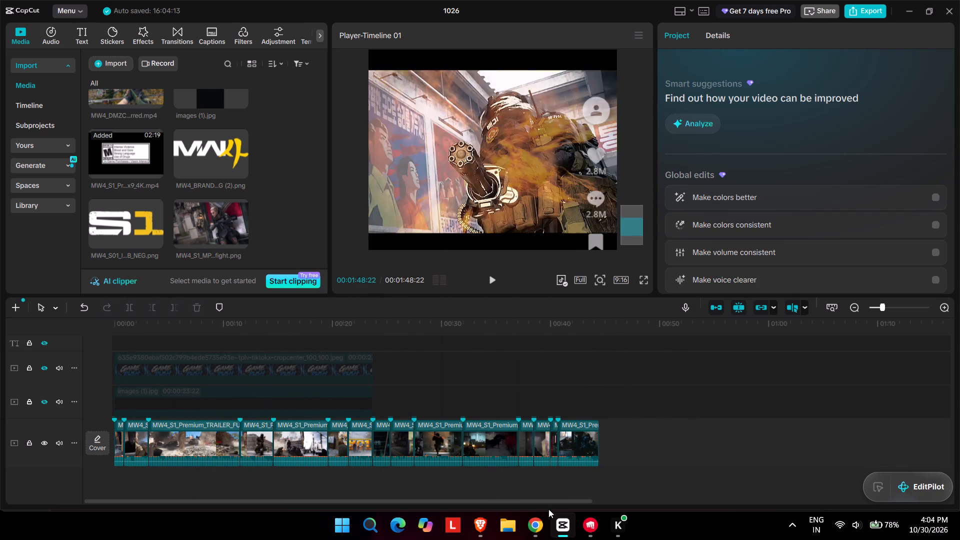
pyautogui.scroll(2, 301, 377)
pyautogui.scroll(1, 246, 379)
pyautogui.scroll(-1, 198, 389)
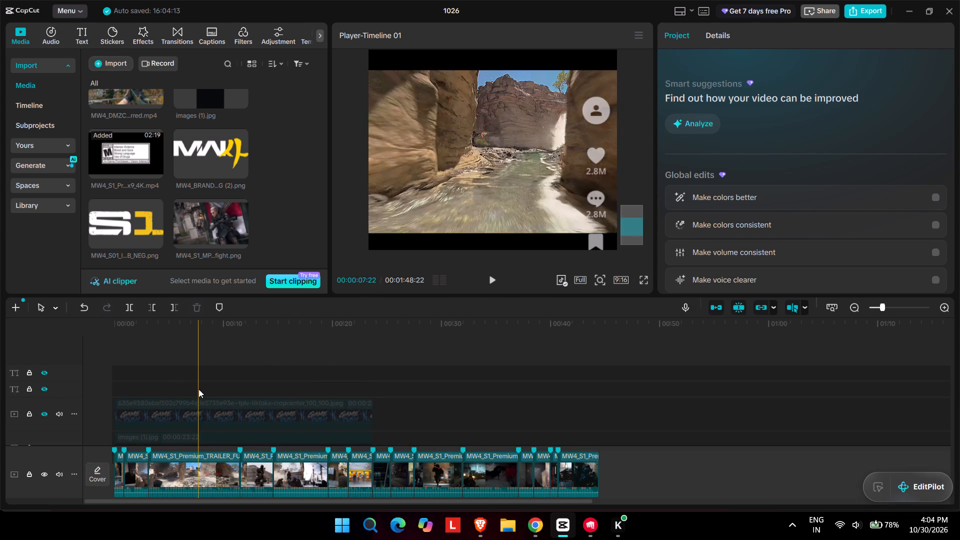
# Delete the long desert battle clip with the burning vehicles that starts near 00:00:03.
pyautogui.scroll(-2, 198, 389)
pyautogui.keyDown('ctrl'); pyautogui.scroll(10, 106, 400); pyautogui.keyUp('ctrl')
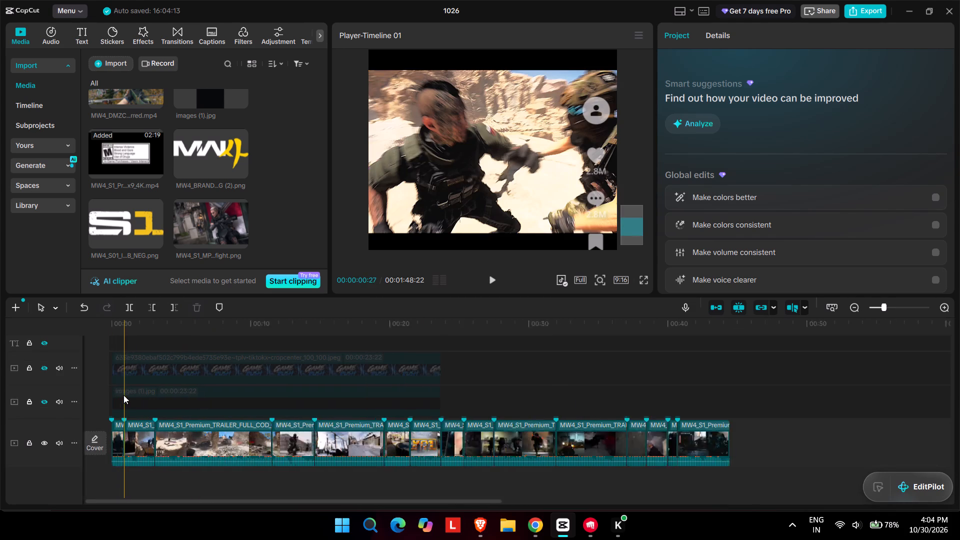
pyautogui.keyDown('ctrl'); pyautogui.scroll(2, 123, 395); pyautogui.keyUp('ctrl')
pyautogui.click(104, 323)
pyautogui.click(108, 323)
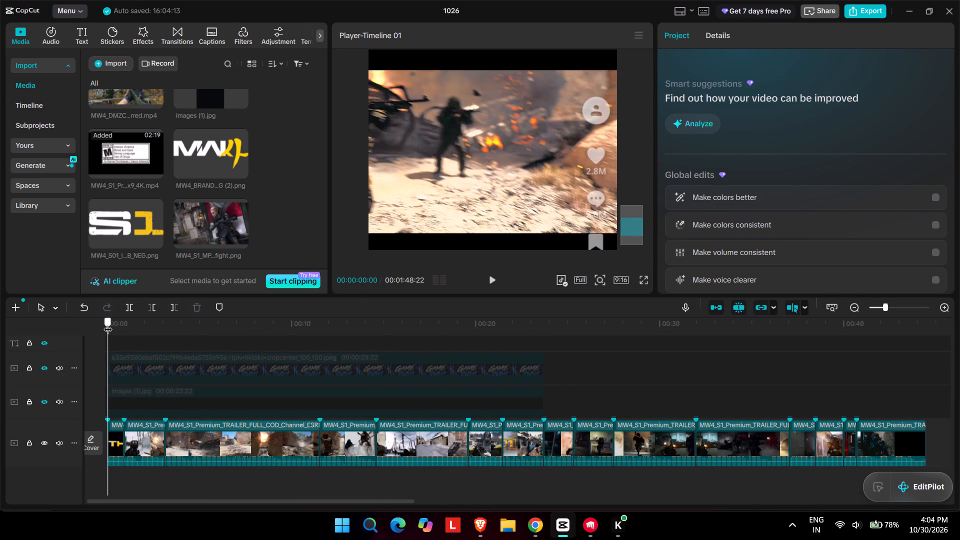
pyautogui.press('space')
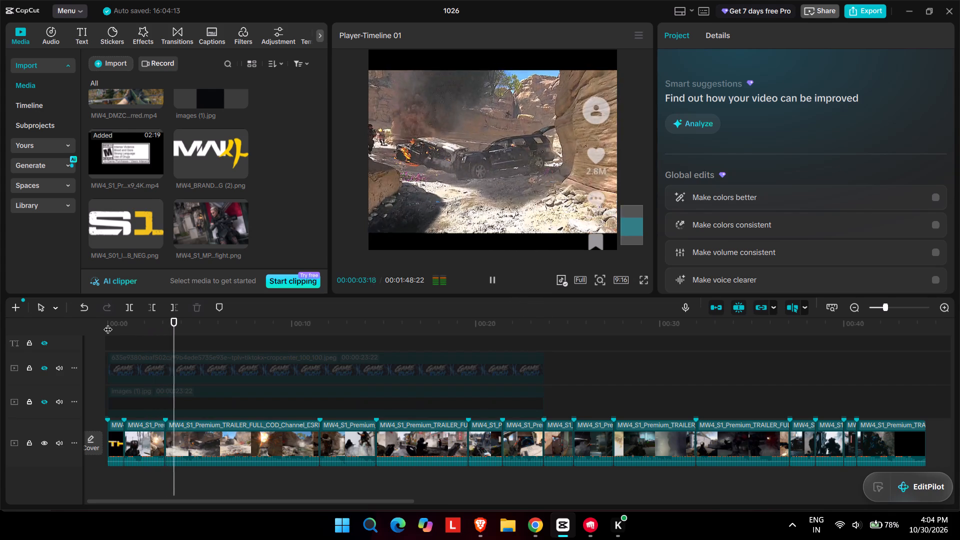
pyautogui.press('space')
pyautogui.click(197, 431)
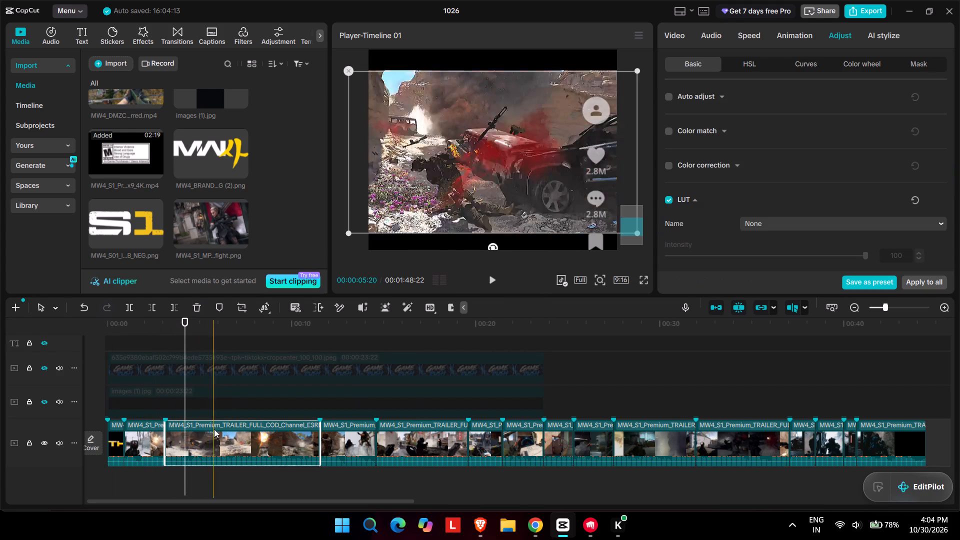
pyautogui.press('Delete')
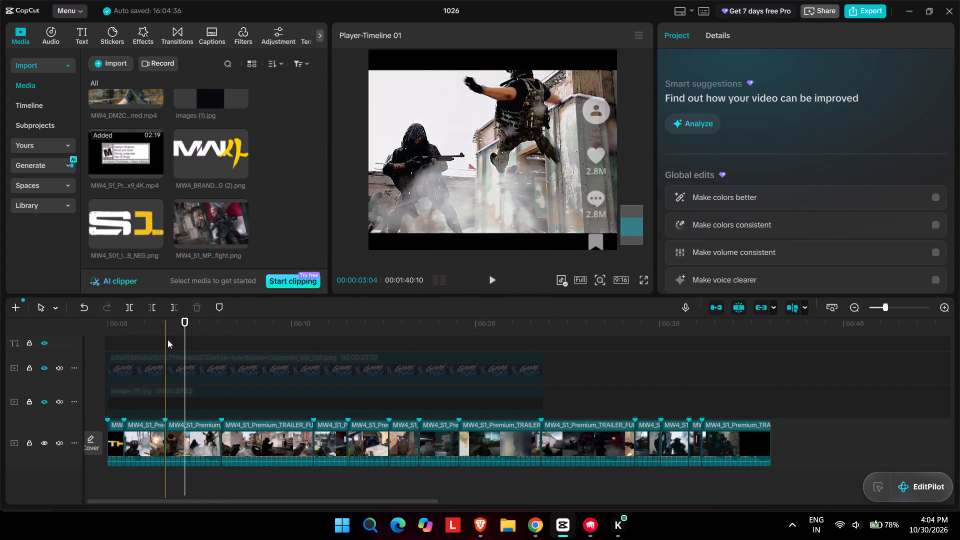
# Split the trailer clip with the running silhouetted soldier at 00:00:20:14 and delete its second part.
pyautogui.click(166, 333)
pyautogui.press('space')
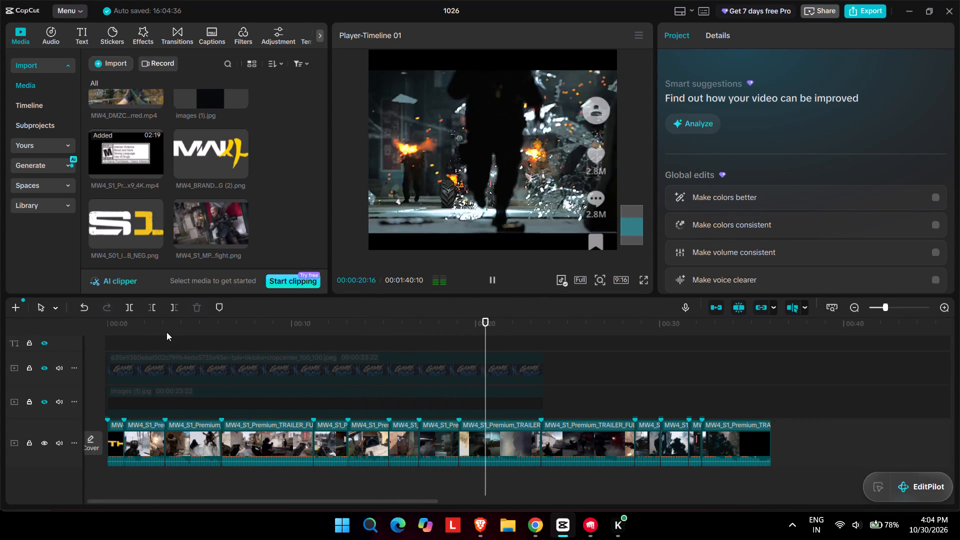
pyautogui.press('space')
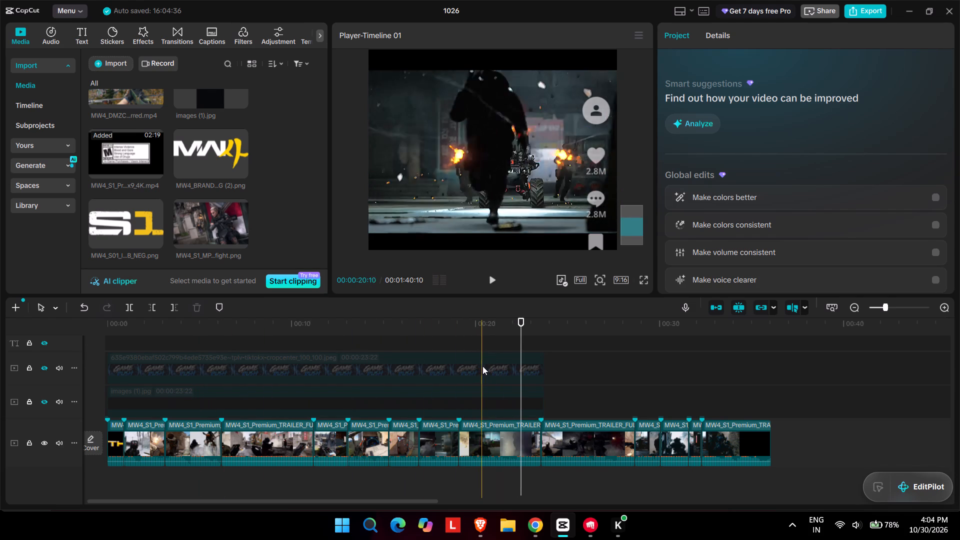
pyautogui.click(484, 431)
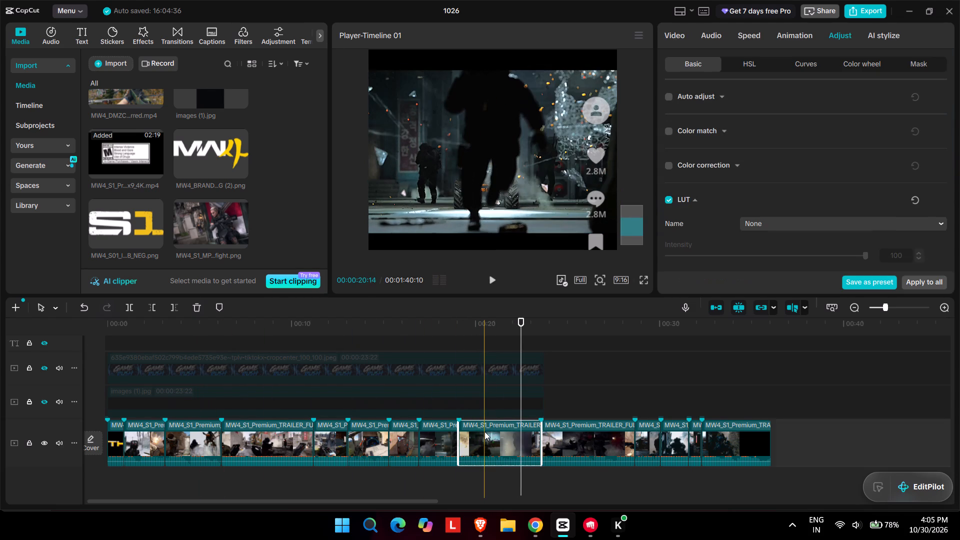
pyautogui.hotkey('ctrl', 'b')
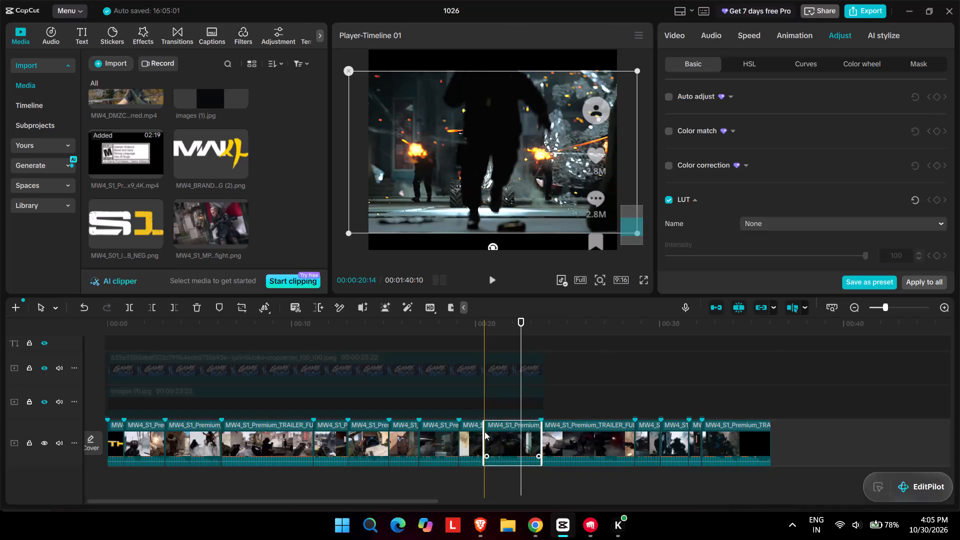
pyautogui.press('Delete')
pyautogui.click(485, 379)
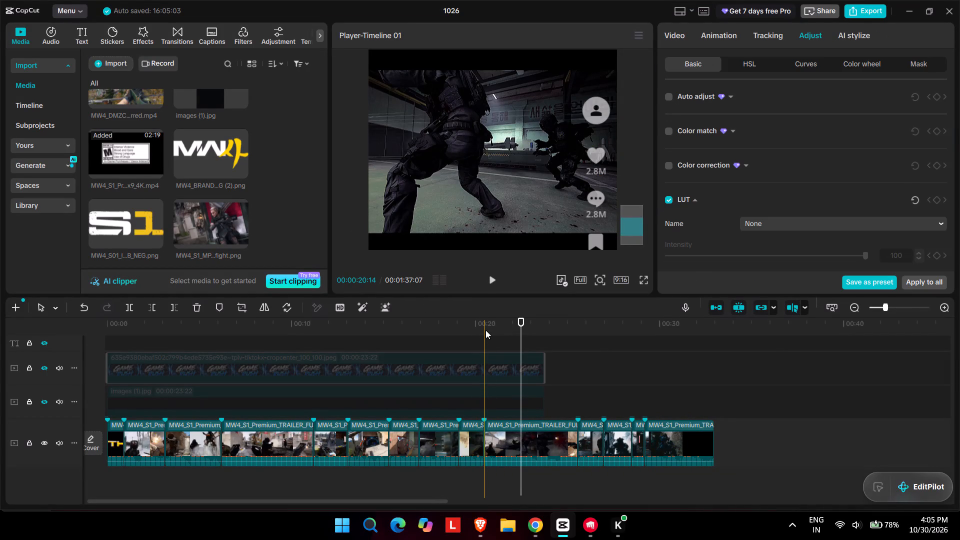
# Review the rest of the timeline and delete the remaining short running-soldier clip ending near 00:00:20.
pyautogui.click(485, 330)
pyautogui.press('space')
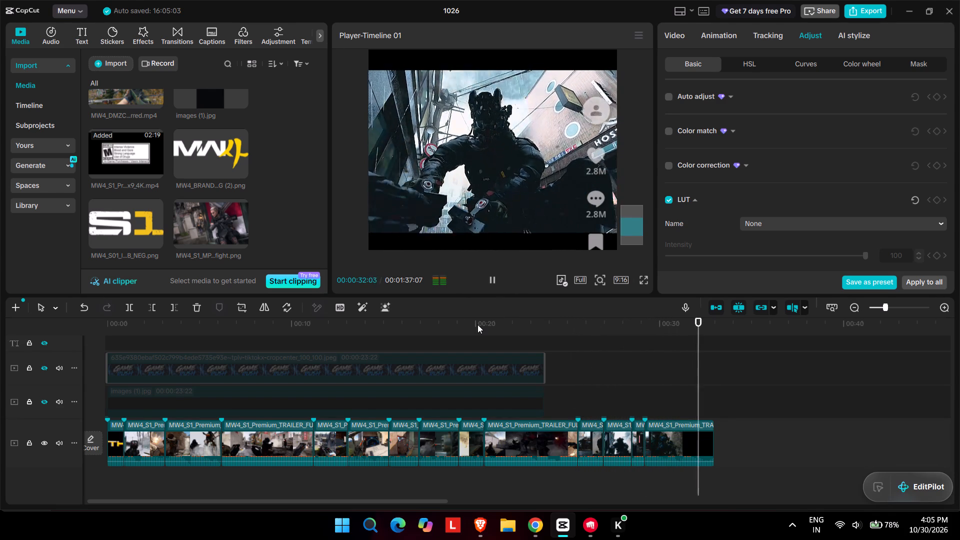
pyautogui.press('space')
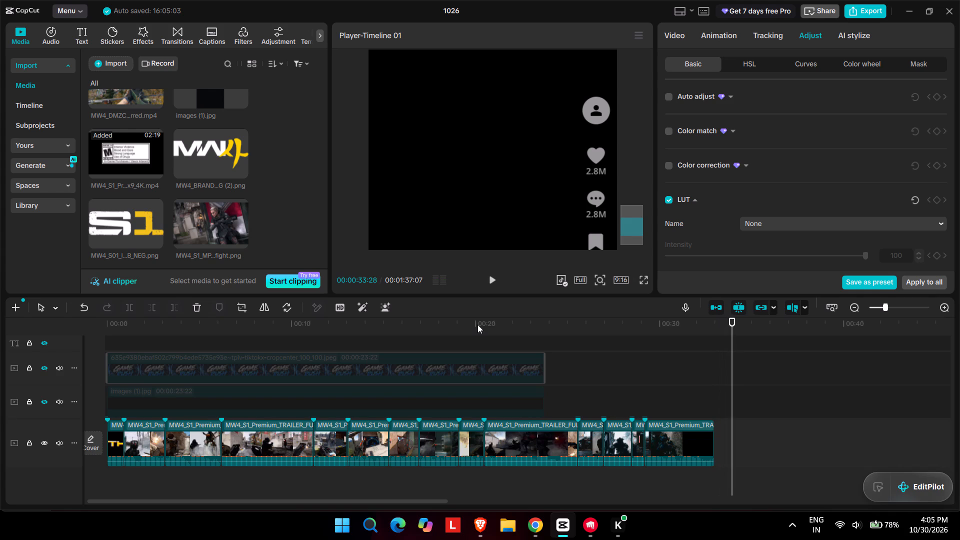
pyautogui.scroll(-1, 539, 428)
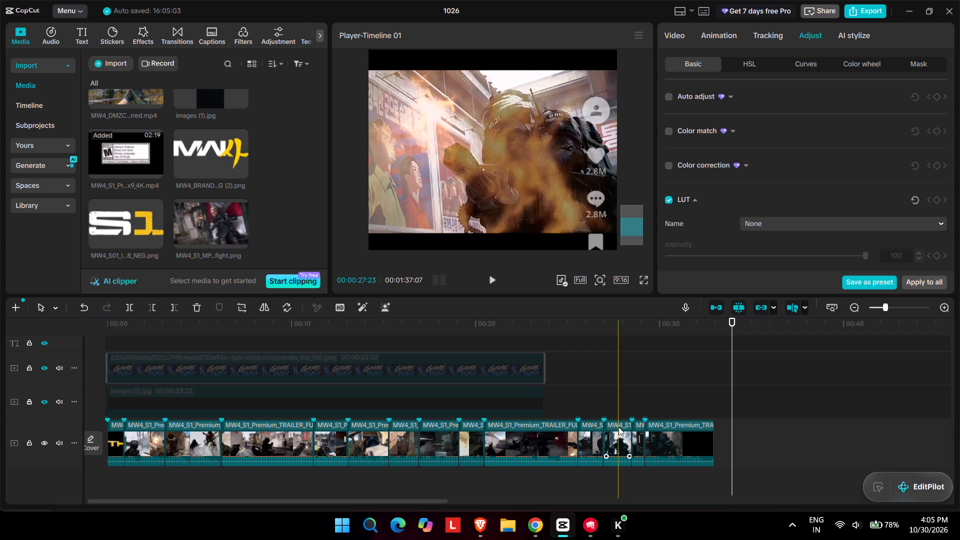
pyautogui.click(472, 432)
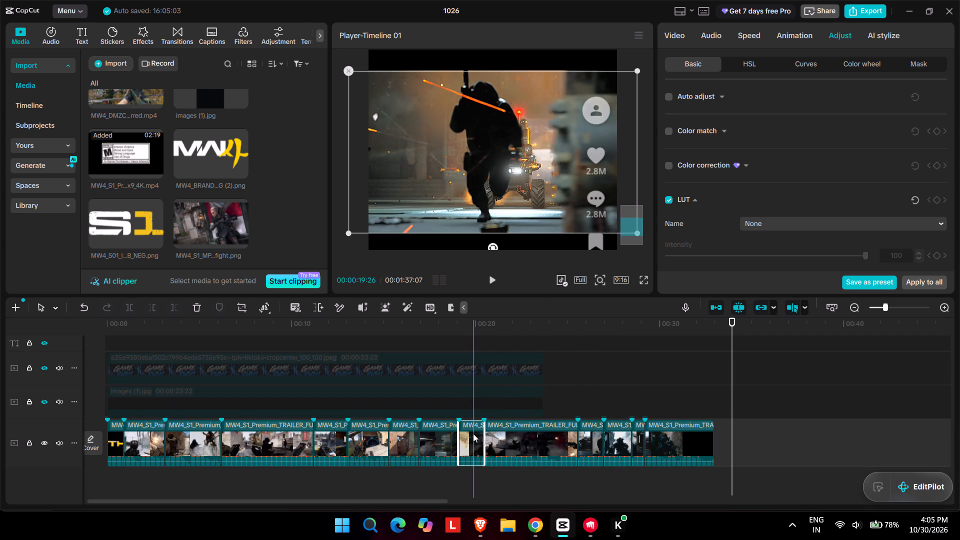
pyautogui.press('Delete')
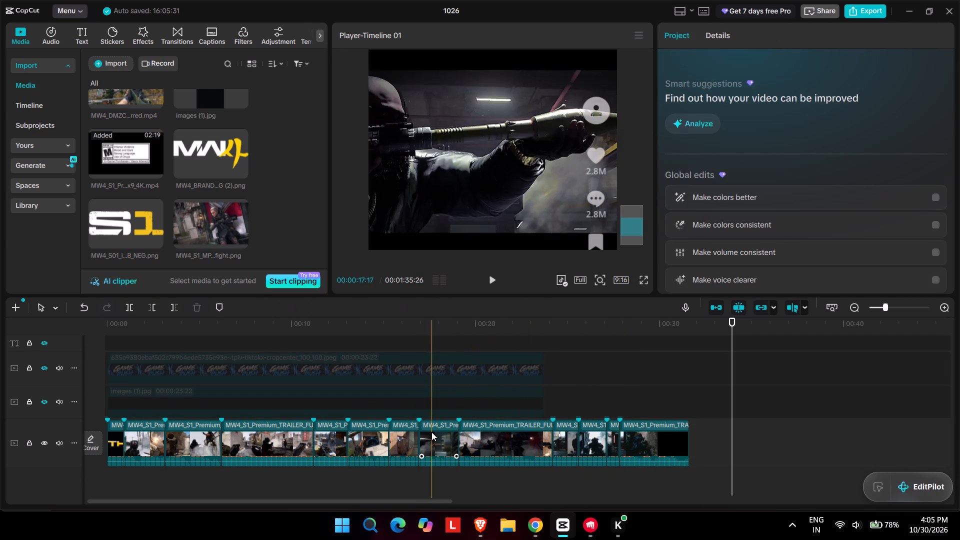
# Delete the long gunfight clip running from about 00:00:06 to 00:00:11.
pyautogui.click(400, 441)
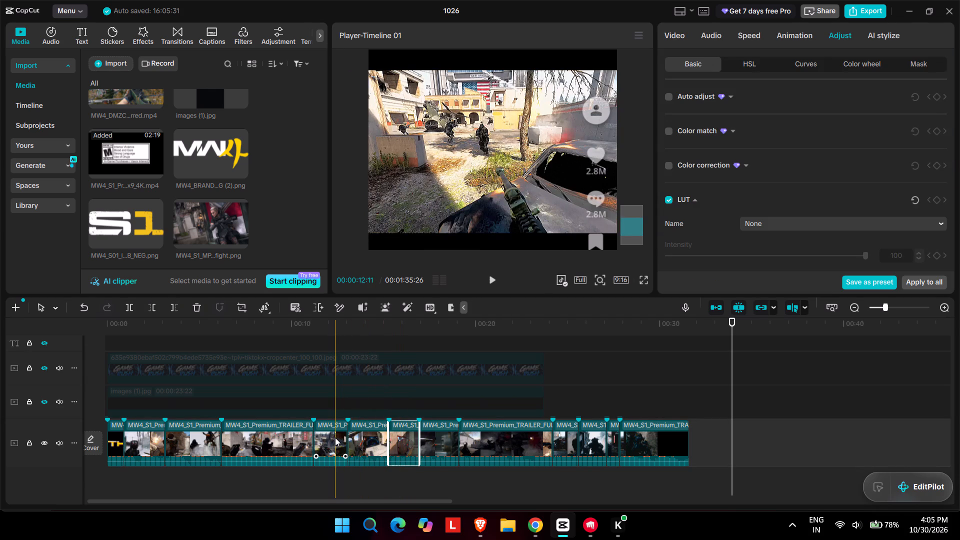
pyautogui.click(335, 437)
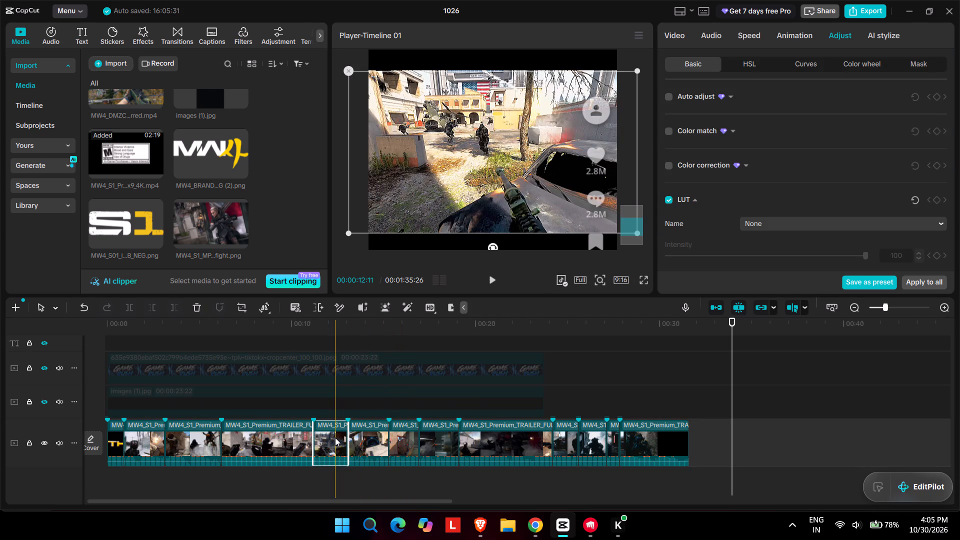
pyautogui.click(363, 432)
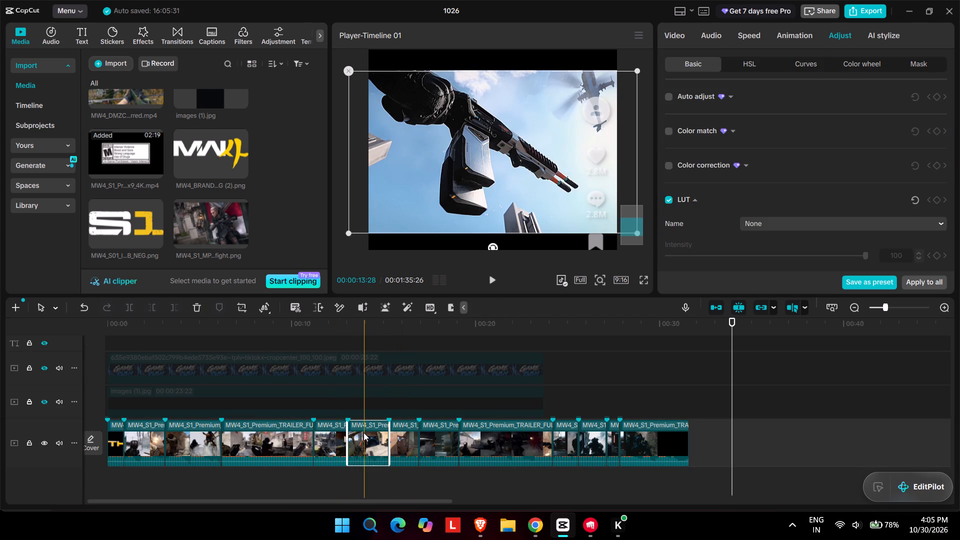
pyautogui.click(290, 431)
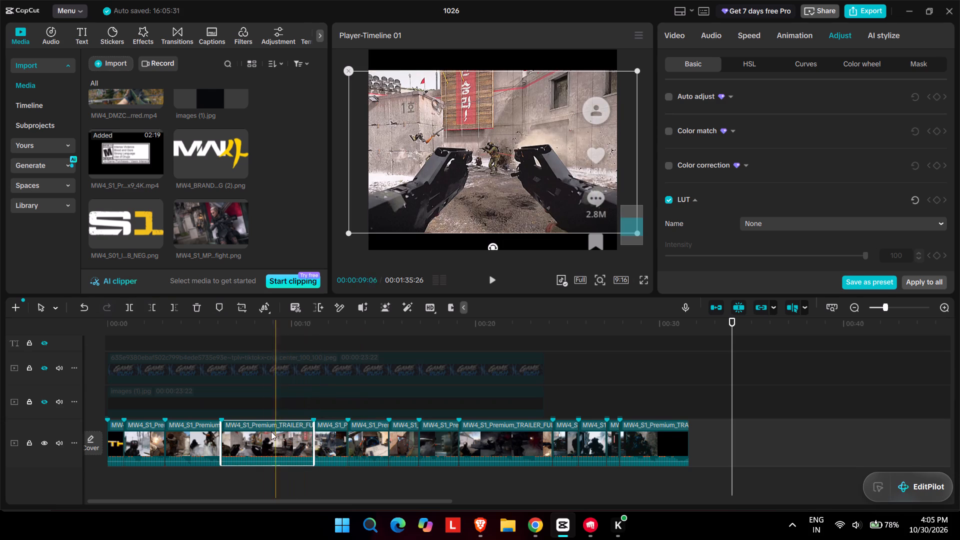
pyautogui.press('Delete')
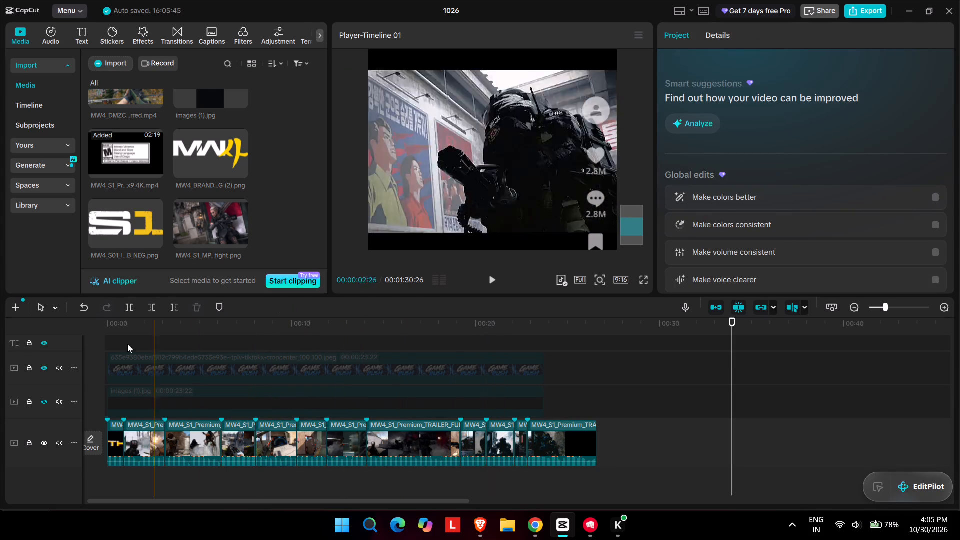
# Play through the cut and move the last dark soldier clip to the timeline start, with the short yellow title clip right behind it.
pyautogui.click(110, 338)
pyautogui.press('space')
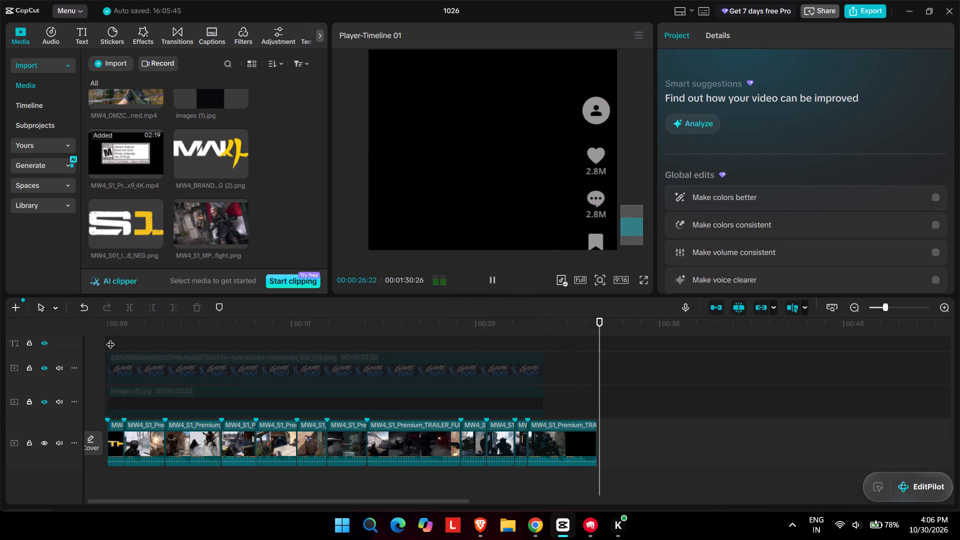
pyautogui.press('space')
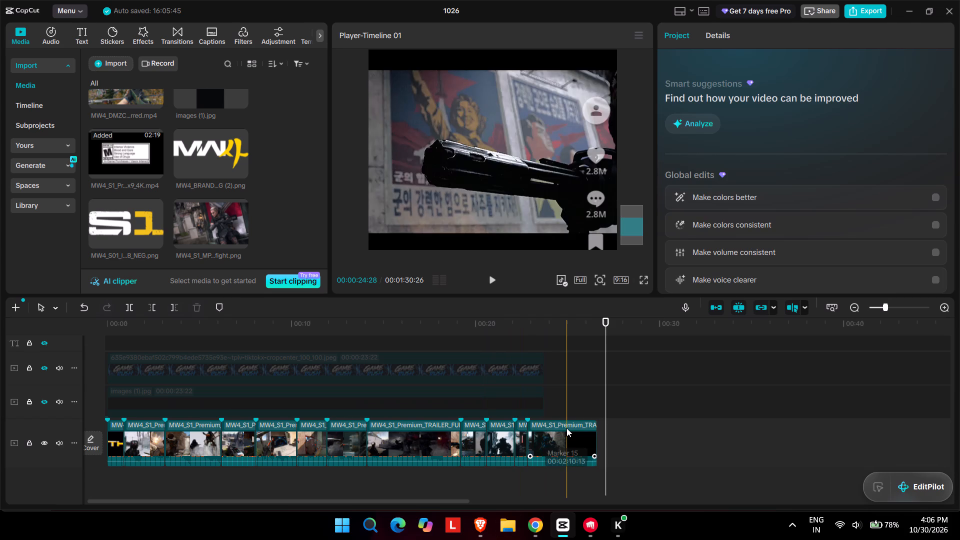
pyautogui.moveTo(566, 428); pyautogui.dragTo(114, 438)
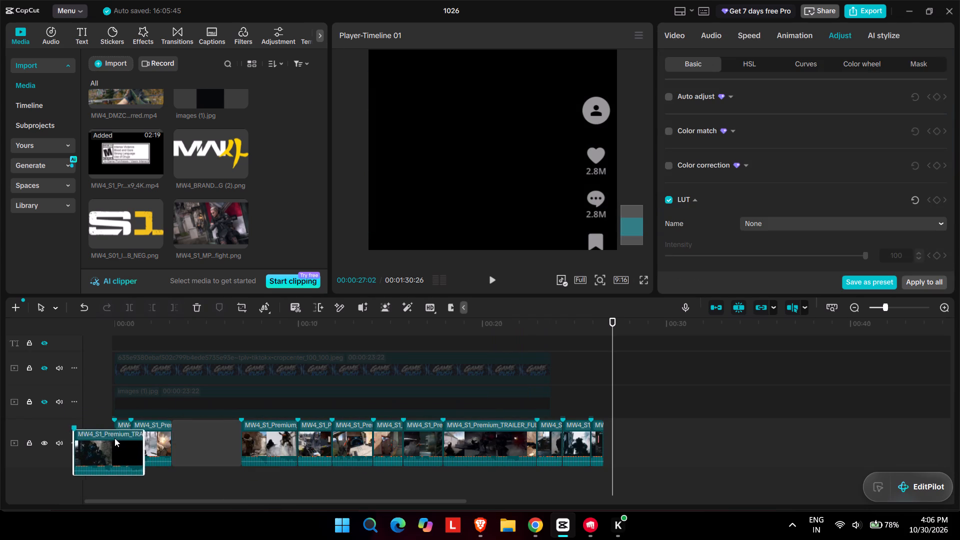
pyautogui.moveTo(114, 438); pyautogui.dragTo(192, 431)
pyautogui.moveTo(145, 442); pyautogui.dragTo(200, 444)
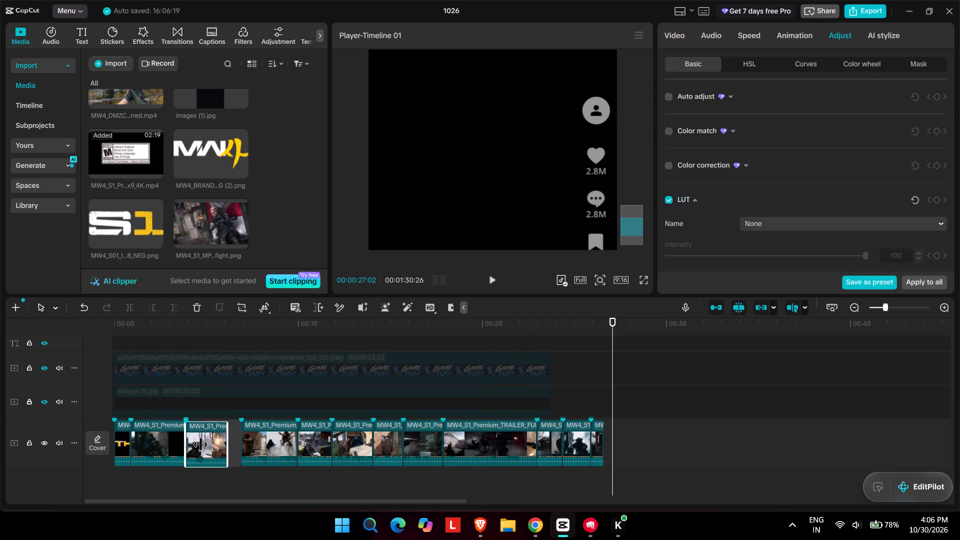
pyautogui.moveTo(121, 440); pyautogui.dragTo(180, 439)
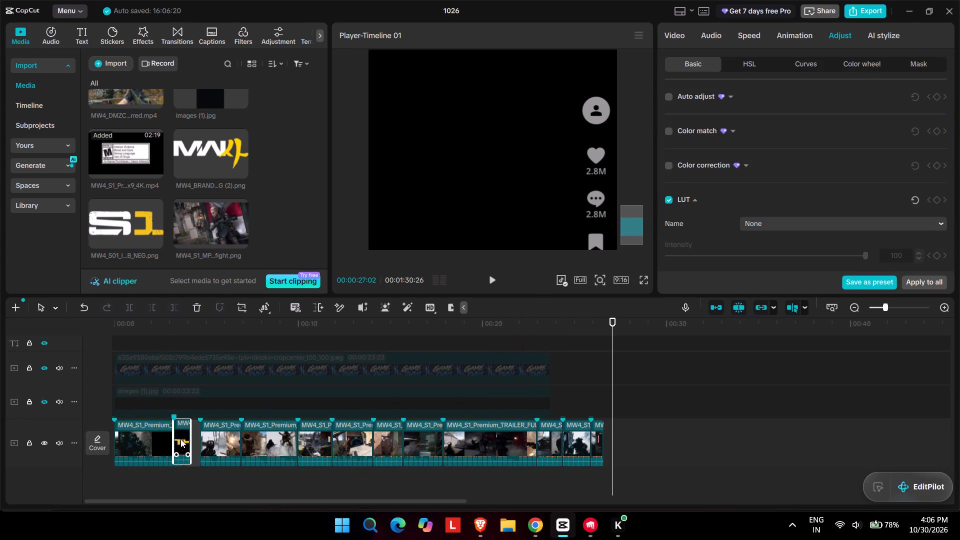
pyautogui.moveTo(180, 439); pyautogui.dragTo(181, 439)
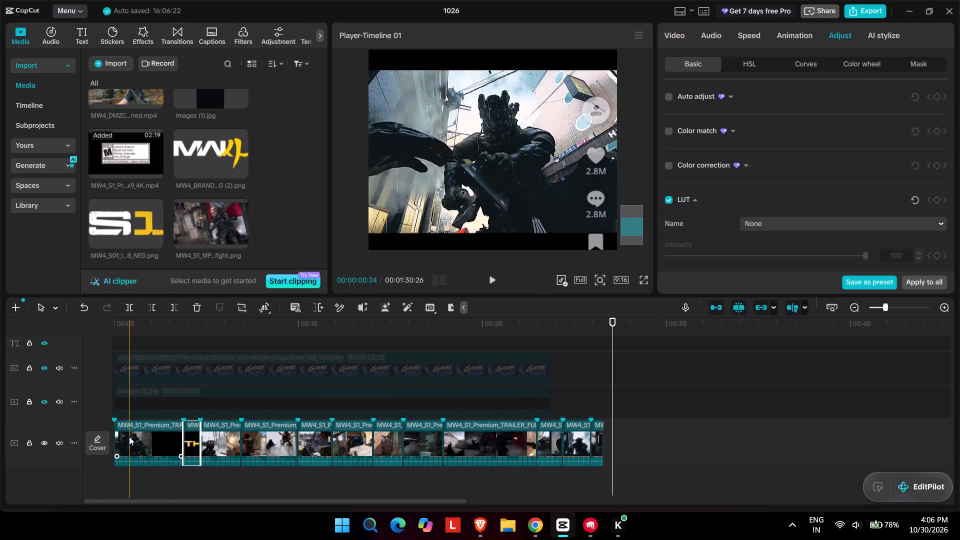
pyautogui.click(124, 436)
pyautogui.moveTo(119, 377); pyautogui.dragTo(114, 378)
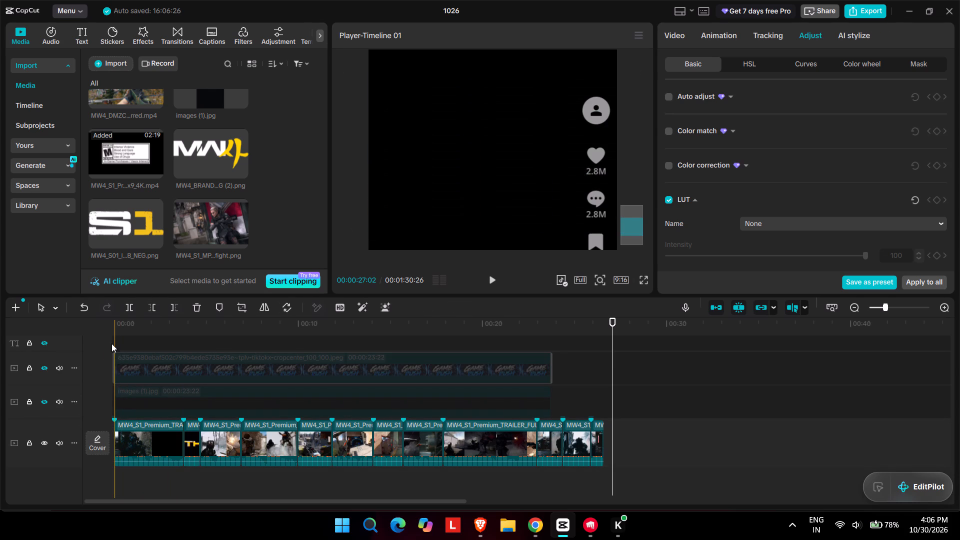
pyautogui.click(114, 333)
pyautogui.press('space')
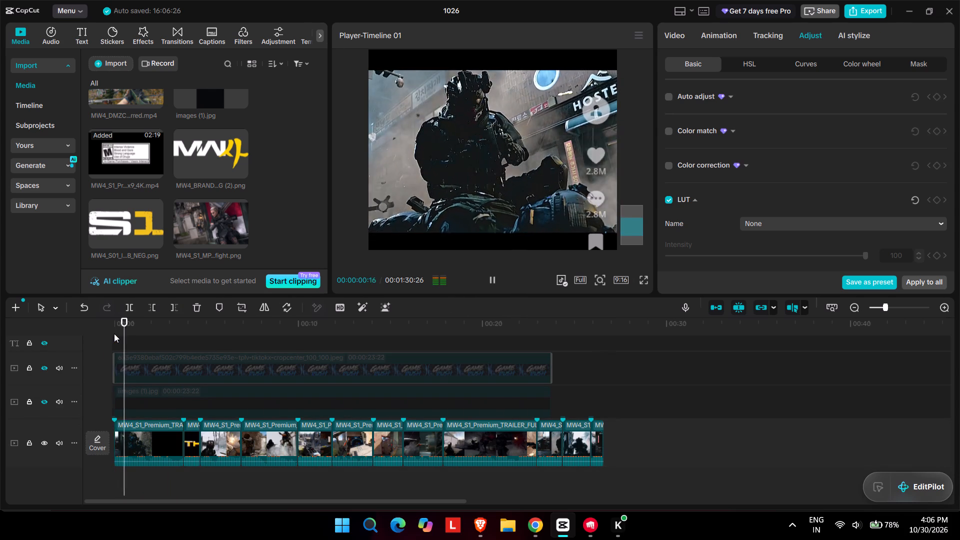
pyautogui.press('space')
# Move both text layers from beyond 00:01:00 back to the start of the timeline.
pyautogui.hscroll(-6, 778, 427)
pyautogui.moveTo(773, 427); pyautogui.dragTo(733, 418)
pyautogui.scroll(2, 713, 413)
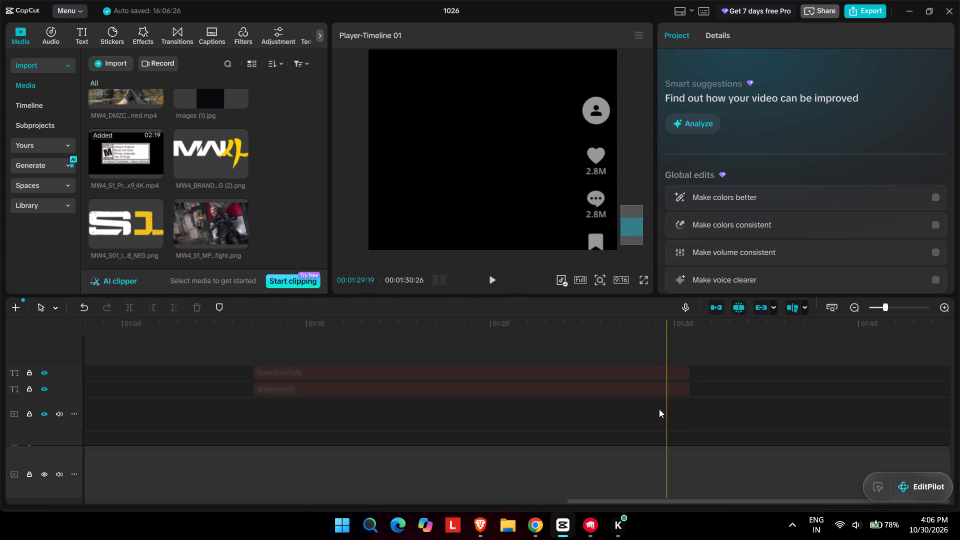
pyautogui.scroll(2, 659, 409)
pyautogui.moveTo(425, 353); pyautogui.dragTo(438, 402)
pyautogui.moveTo(447, 390); pyautogui.dragTo(424, 391)
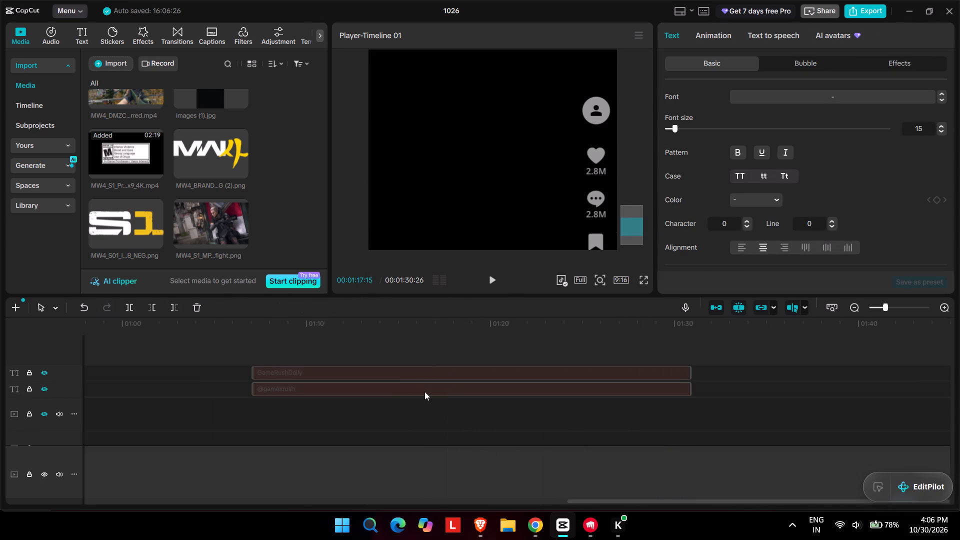
pyautogui.moveTo(424, 391); pyautogui.dragTo(53, 396)
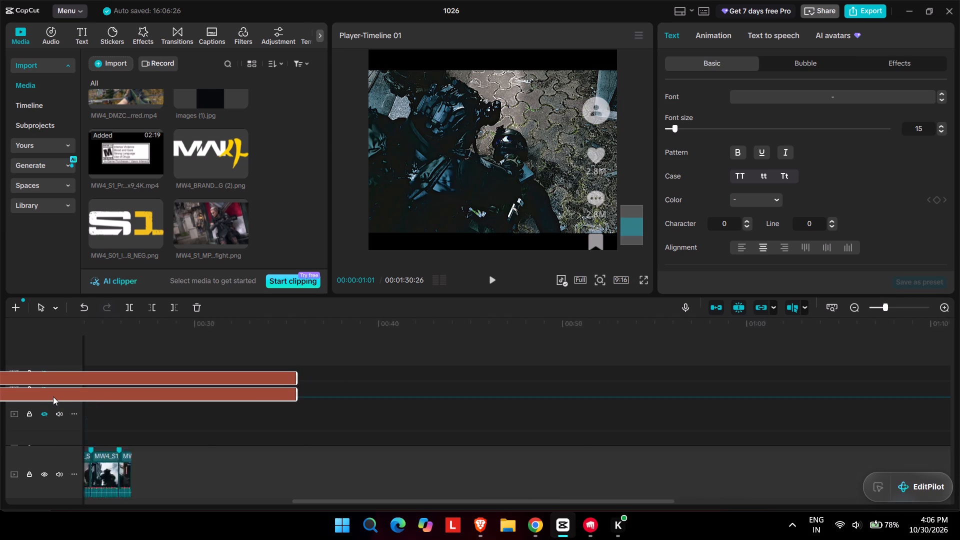
pyautogui.moveTo(53, 396); pyautogui.dragTo(281, 393)
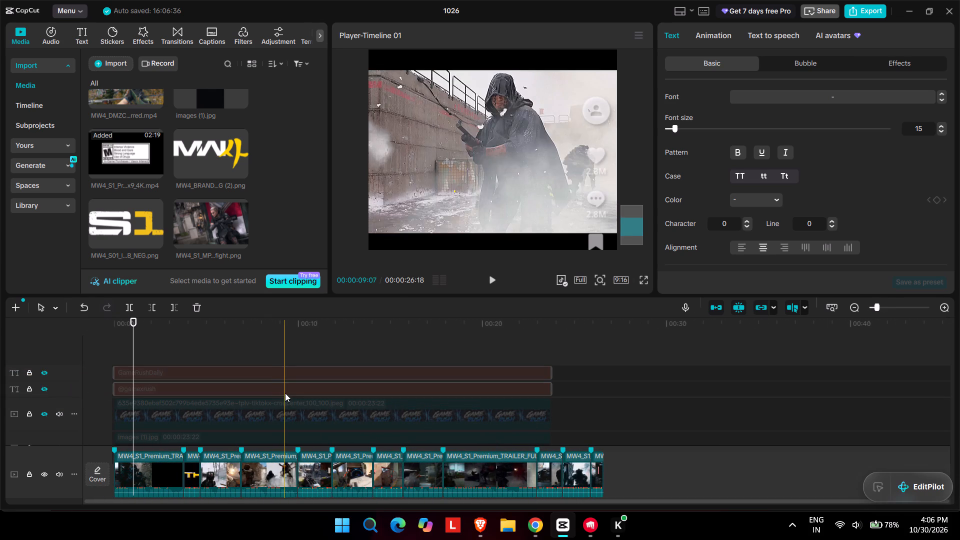
# Check the opening playback and move the dark soldier clip from the timeline start to third place.
pyautogui.scroll(-3, 310, 425)
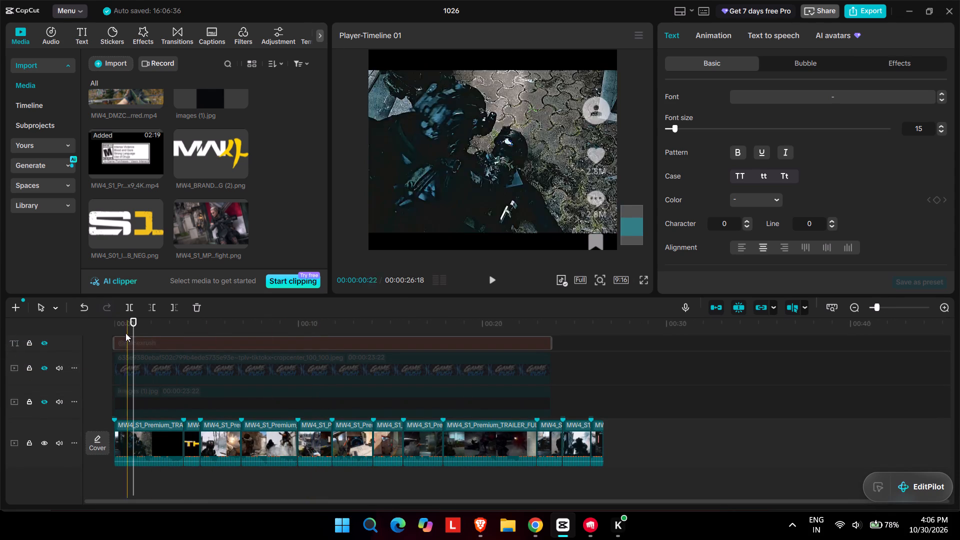
pyautogui.click(116, 329)
pyautogui.press('space')
pyautogui.press('space')
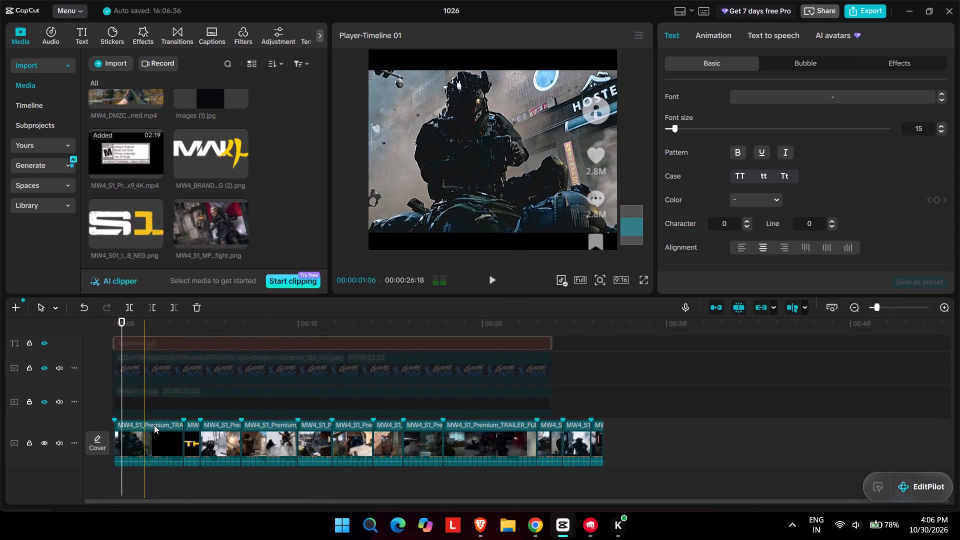
pyautogui.moveTo(154, 431); pyautogui.dragTo(148, 433)
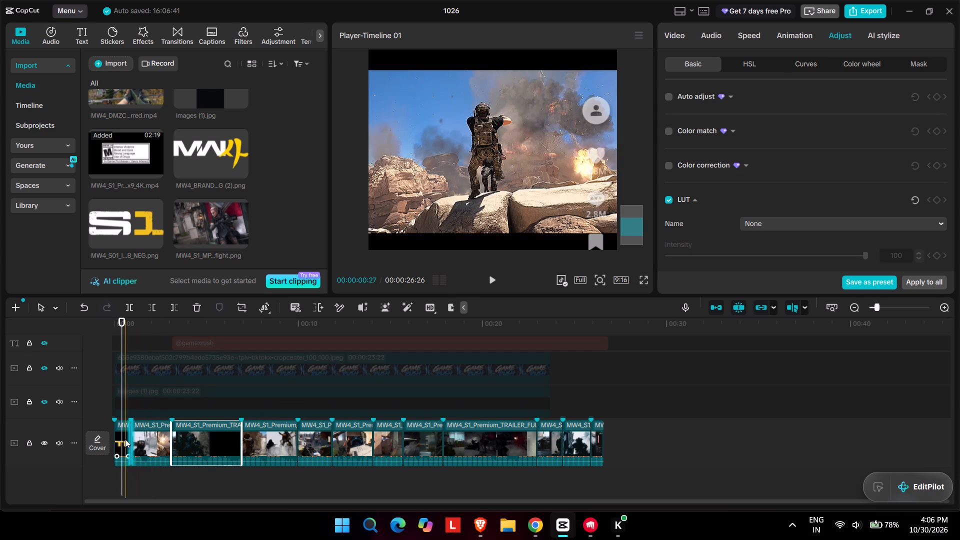
# Check the opening playback and move the first two clips behind the dark soldier clip, with the short title clip directly after it.
pyautogui.keyDown('ctrl'); pyautogui.scroll(11, 122, 439); pyautogui.keyUp('ctrl')
pyautogui.hscroll(1, 122, 439)
pyautogui.keyDown('ctrl'); pyautogui.scroll(1, 122, 439); pyautogui.keyUp('ctrl')
pyautogui.keyDown('ctrl'); pyautogui.hscroll(1, 122, 439); pyautogui.keyUp('ctrl')
pyautogui.keyDown('ctrl'); pyautogui.scroll(2, 122, 439); pyautogui.keyUp('ctrl')
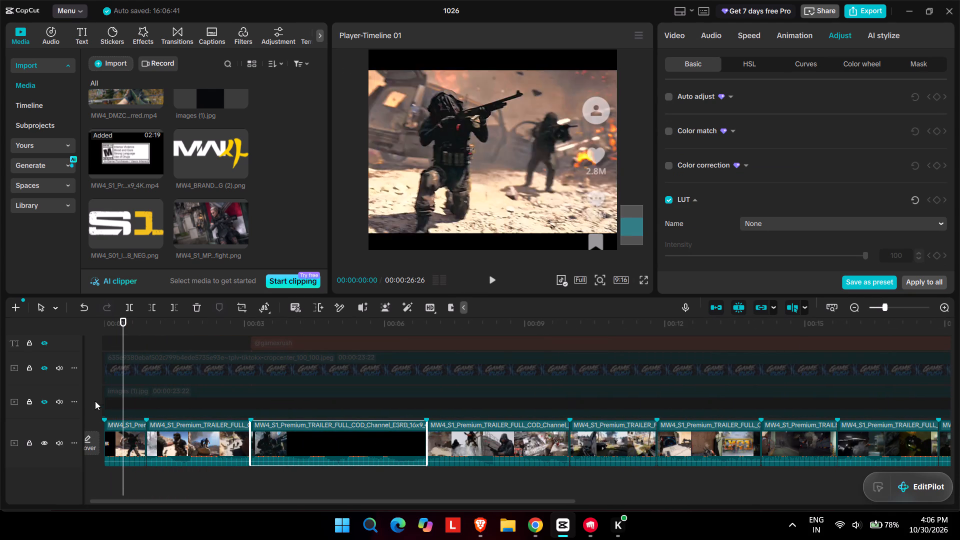
pyautogui.click(101, 384)
pyautogui.click(104, 379)
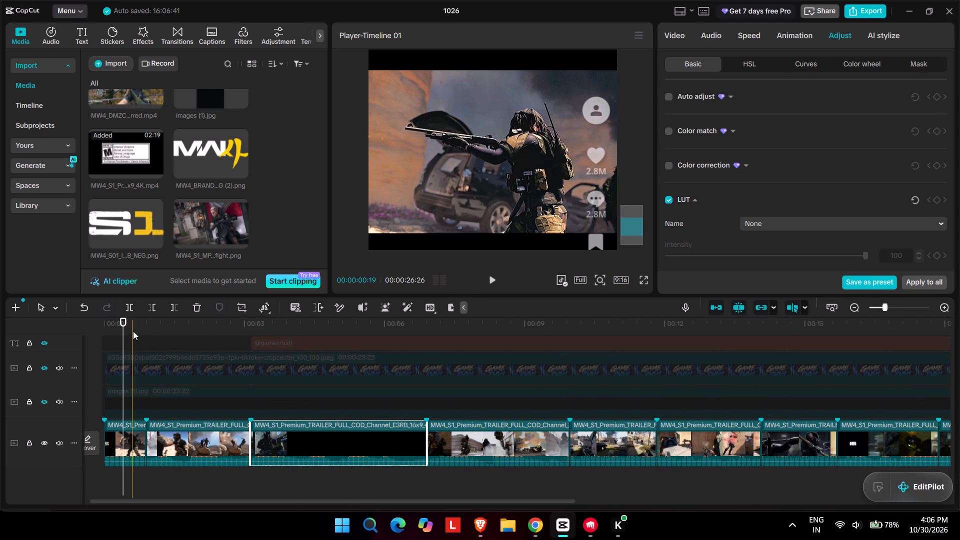
pyautogui.moveTo(123, 323); pyautogui.dragTo(107, 319)
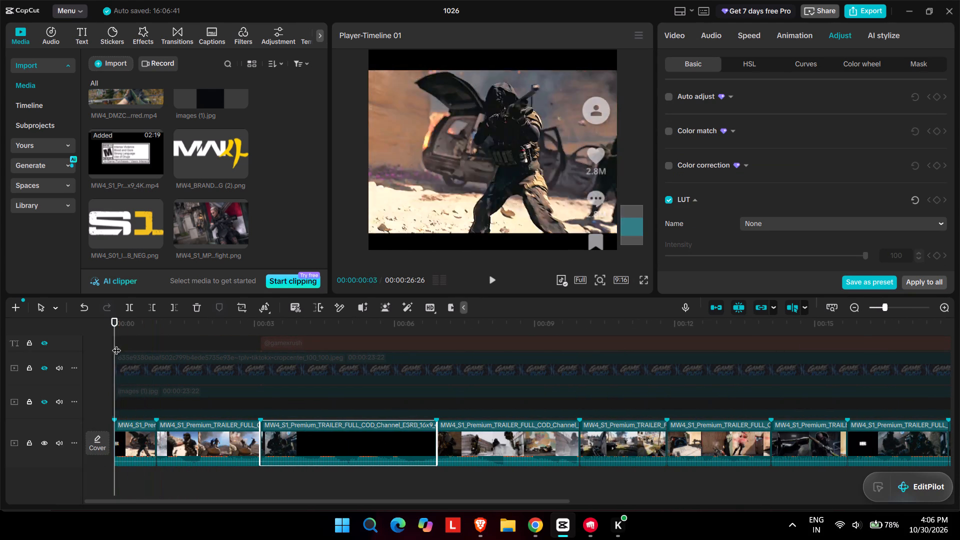
pyautogui.press('space')
pyautogui.press('space')
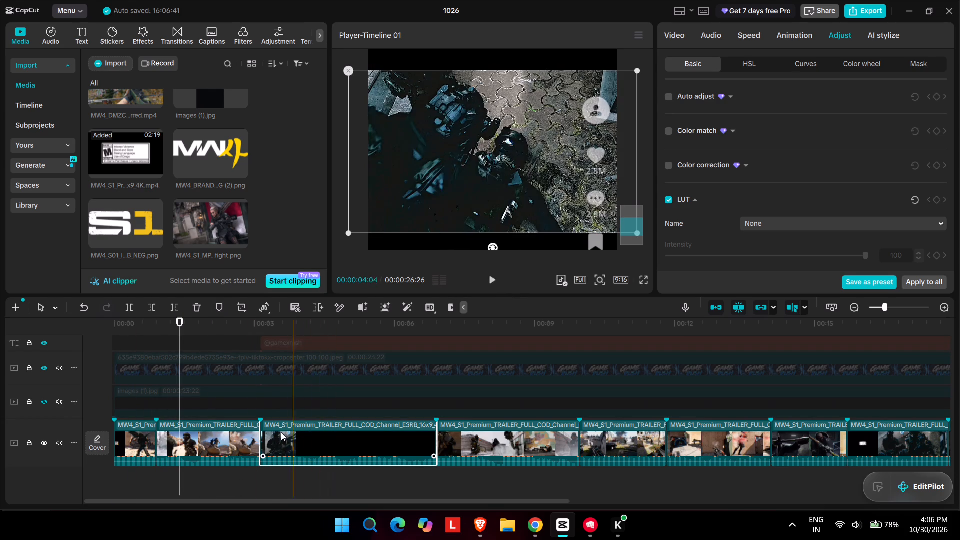
pyautogui.click(218, 437)
pyautogui.moveTo(218, 437); pyautogui.dragTo(370, 437)
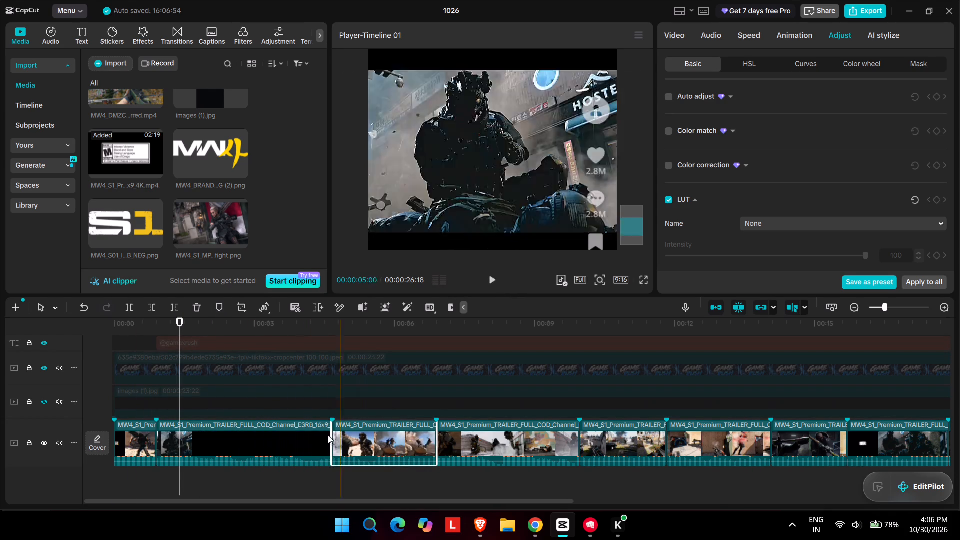
pyautogui.moveTo(144, 440); pyautogui.dragTo(236, 442)
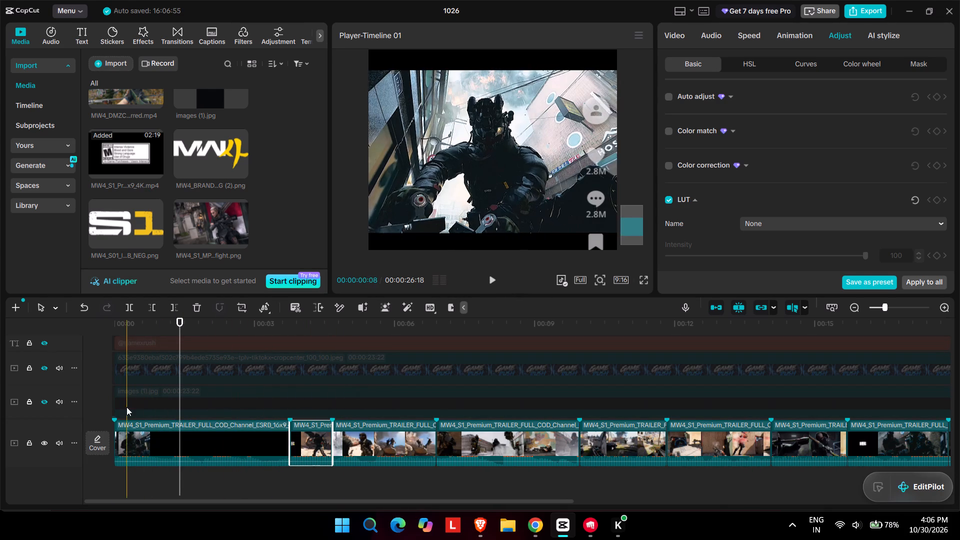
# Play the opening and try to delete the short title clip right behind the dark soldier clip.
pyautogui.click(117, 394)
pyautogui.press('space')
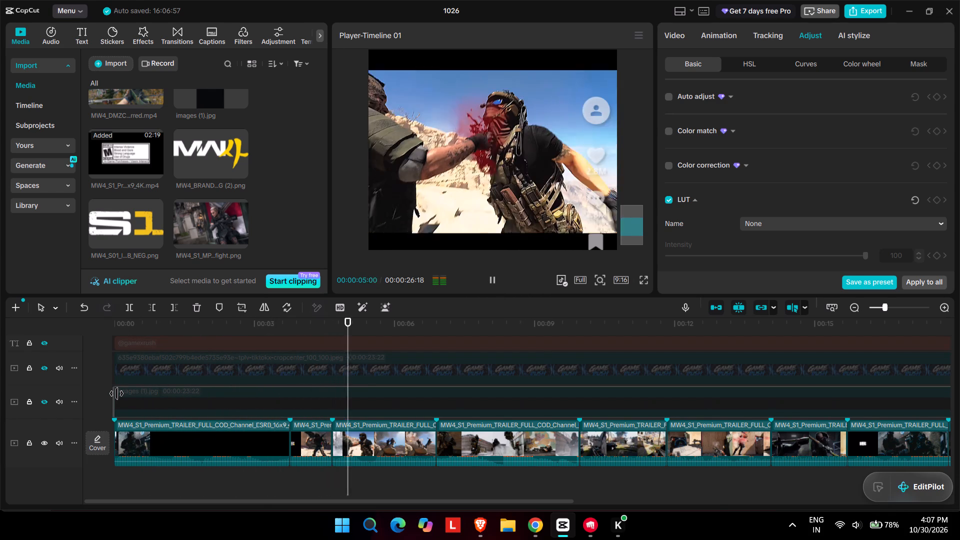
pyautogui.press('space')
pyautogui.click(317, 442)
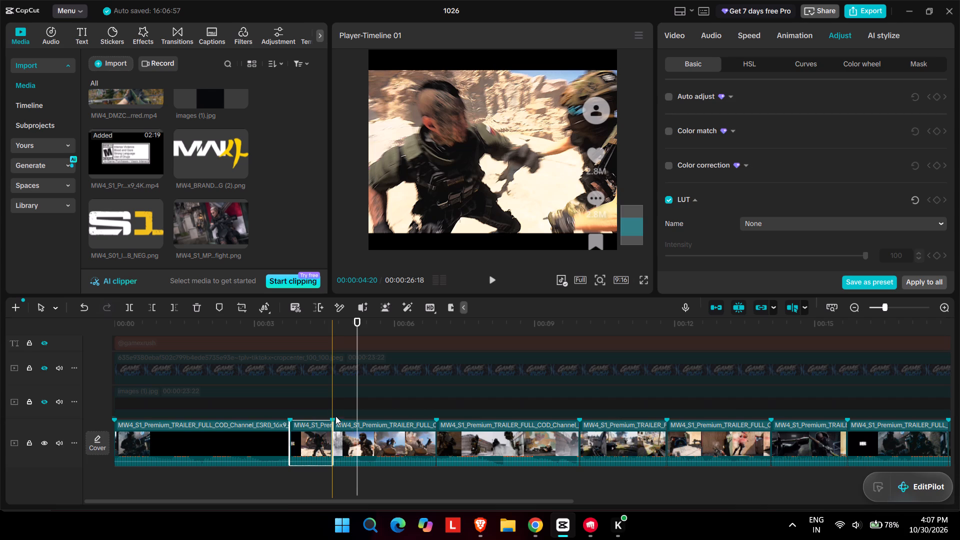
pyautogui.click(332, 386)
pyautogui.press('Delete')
# Play the rest of the sequence through to its end to review the clip order.
pyautogui.press('space')
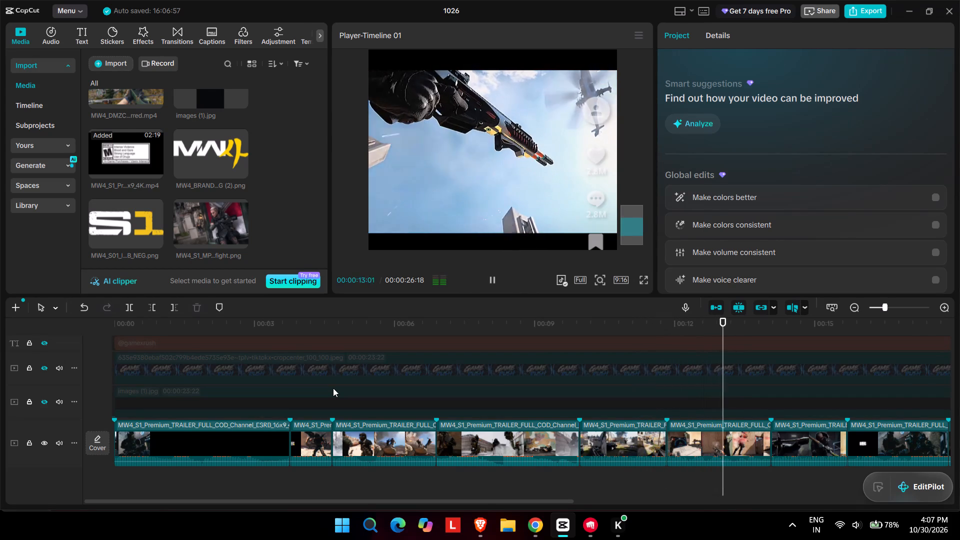
pyautogui.hscroll(-1, 333, 388)
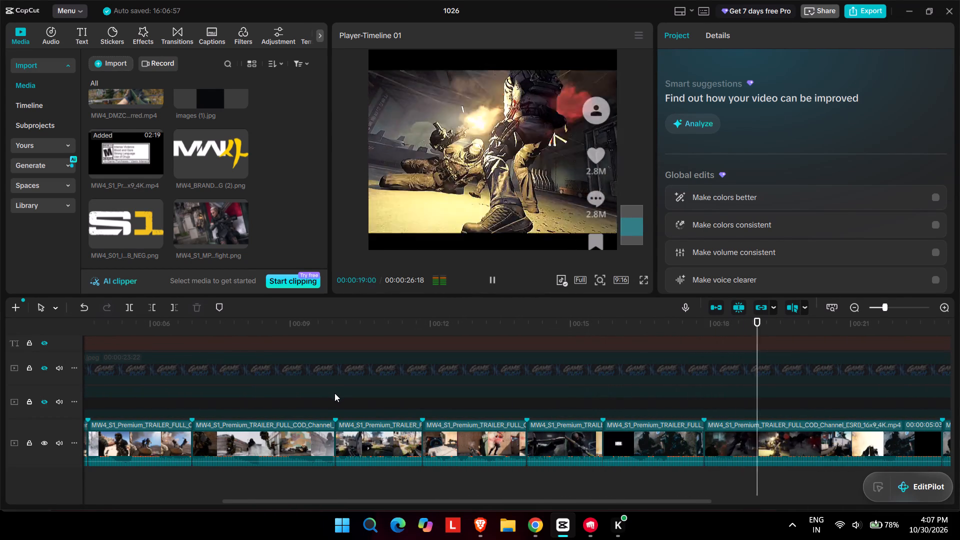
pyautogui.hscroll(-1, 335, 394)
pyautogui.keyDown('ctrl'); pyautogui.scroll(-6, 336, 397); pyautogui.keyUp('ctrl')
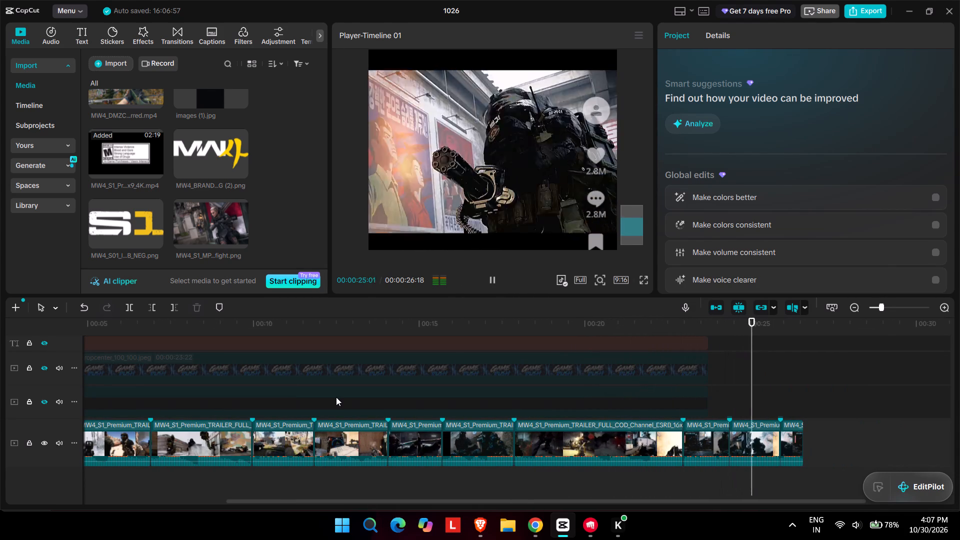
pyautogui.press('space')
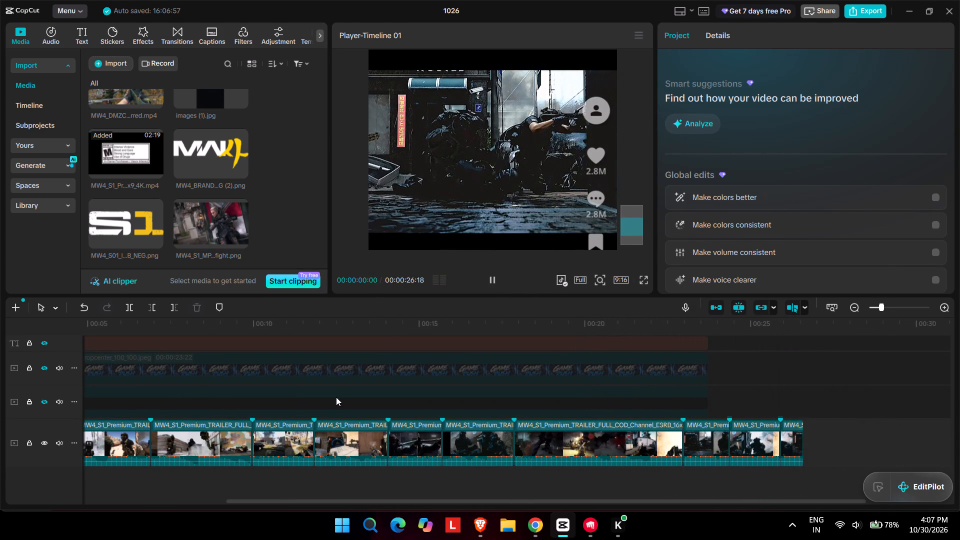
pyautogui.hscroll(-3, 391, 409)
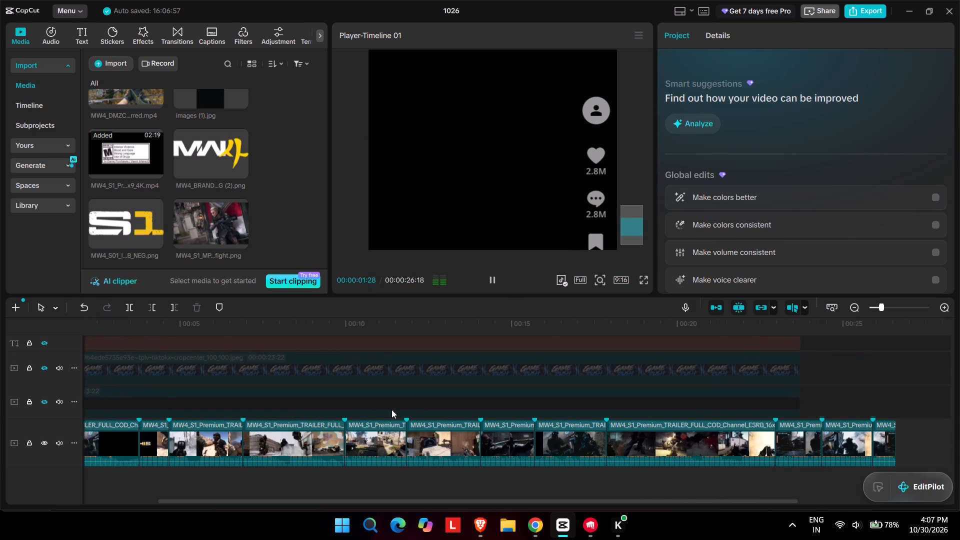
pyautogui.press('space')
pyautogui.hscroll(-2, 457, 409)
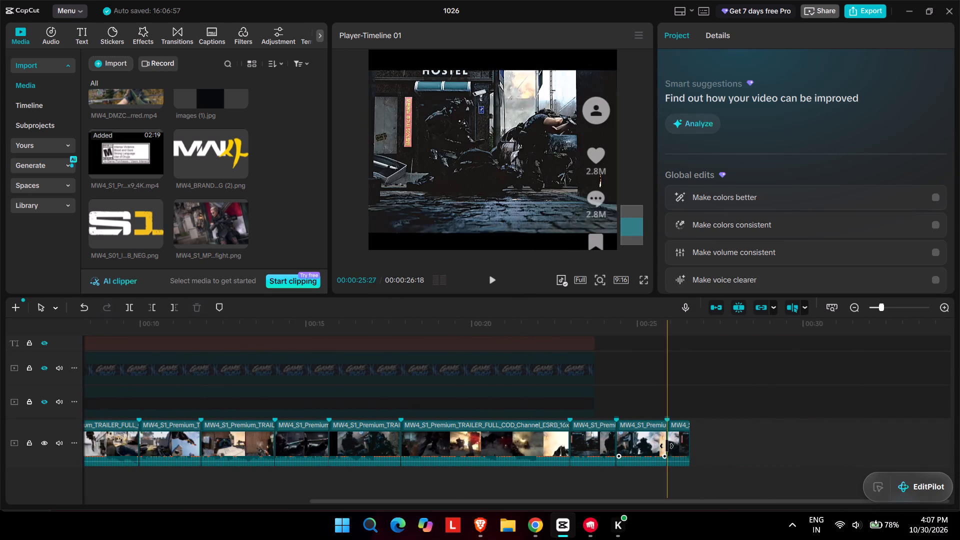
pyautogui.click(674, 443)
pyautogui.click(676, 368)
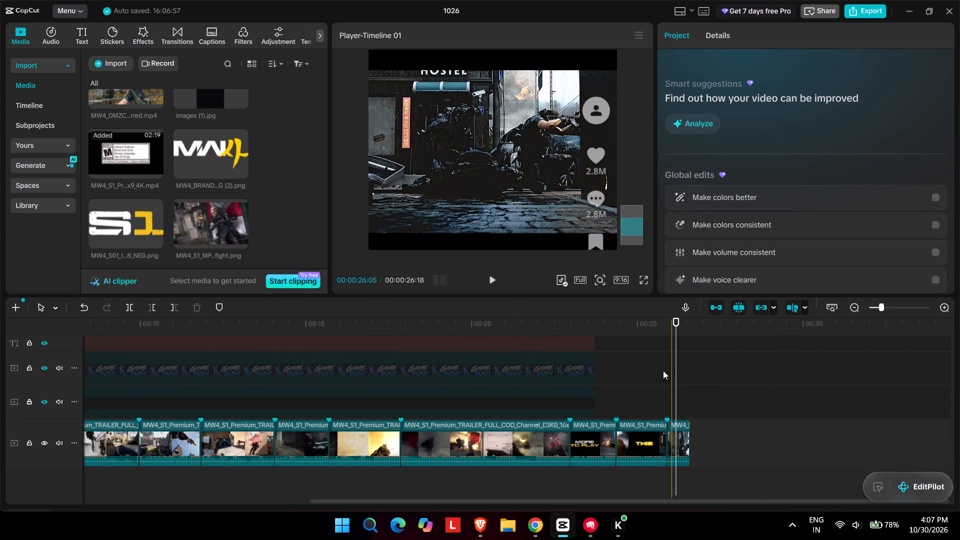
pyautogui.click(632, 371)
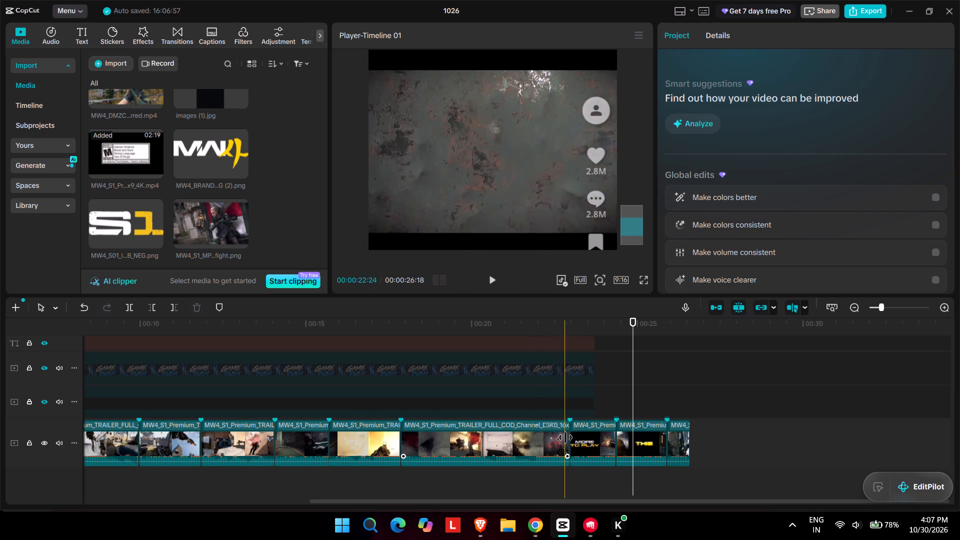
# Move the MORE TO PLAY title clip from near the end of the sequence forward to about 00:00:12.
pyautogui.moveTo(588, 439); pyautogui.dragTo(340, 426)
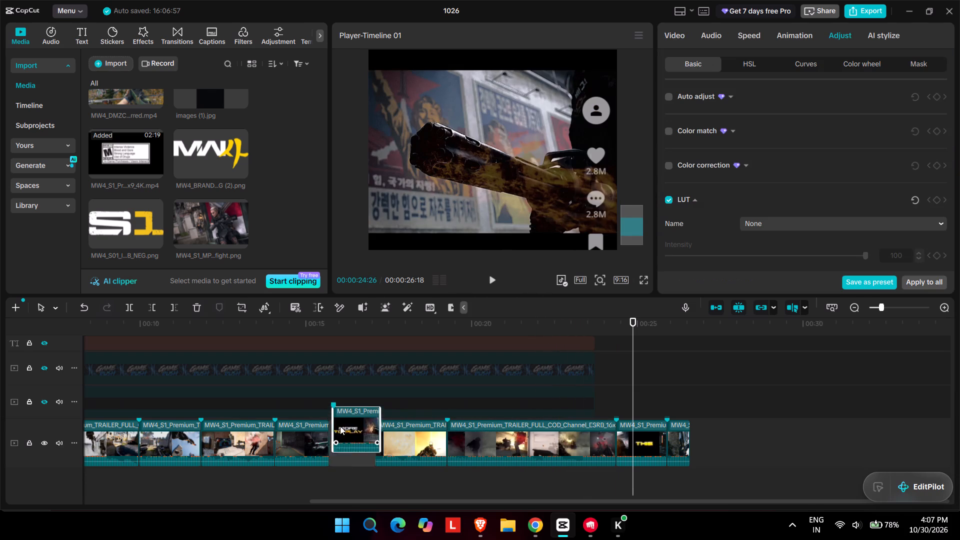
pyautogui.moveTo(340, 426); pyautogui.dragTo(218, 431)
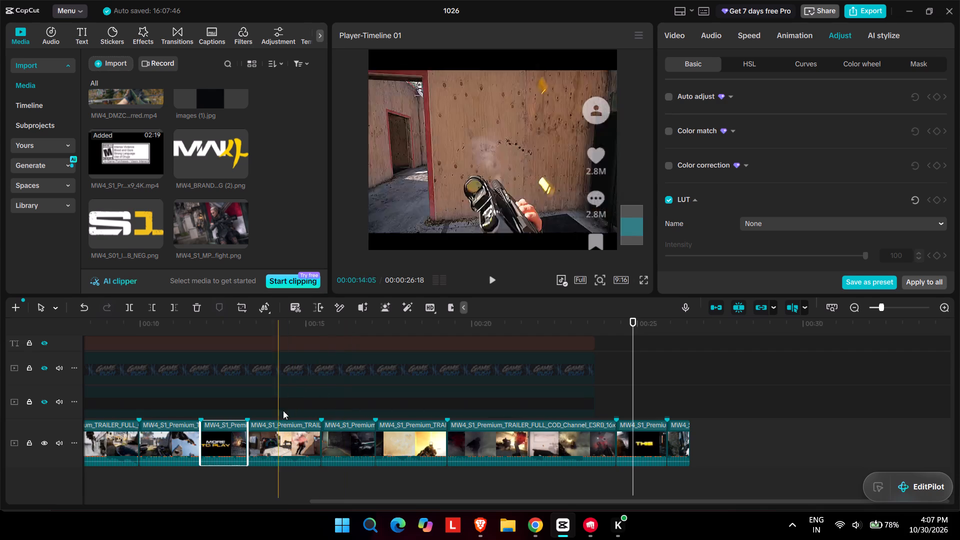
# Move the clip right after MORE TO PLAY to second place on the timeline, with the short title clip right behind it.
pyautogui.hscroll(5, 280, 409)
pyautogui.moveTo(592, 437); pyautogui.dragTo(310, 435)
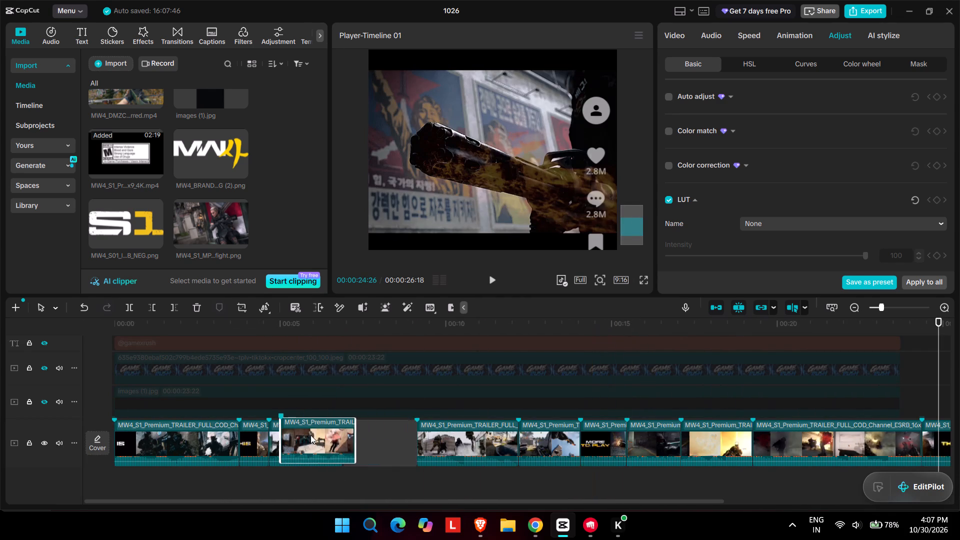
pyautogui.moveTo(310, 435); pyautogui.dragTo(261, 435)
pyautogui.moveTo(248, 436); pyautogui.dragTo(307, 432)
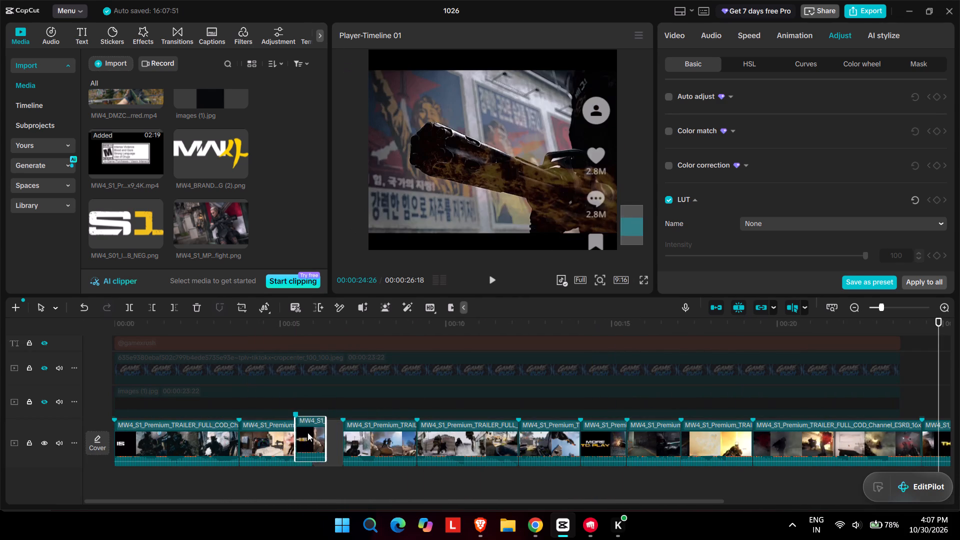
pyautogui.moveTo(307, 432); pyautogui.dragTo(310, 432)
# Play the opening clips and delete the short title clip in third place.
pyautogui.click(237, 354)
pyautogui.press('space')
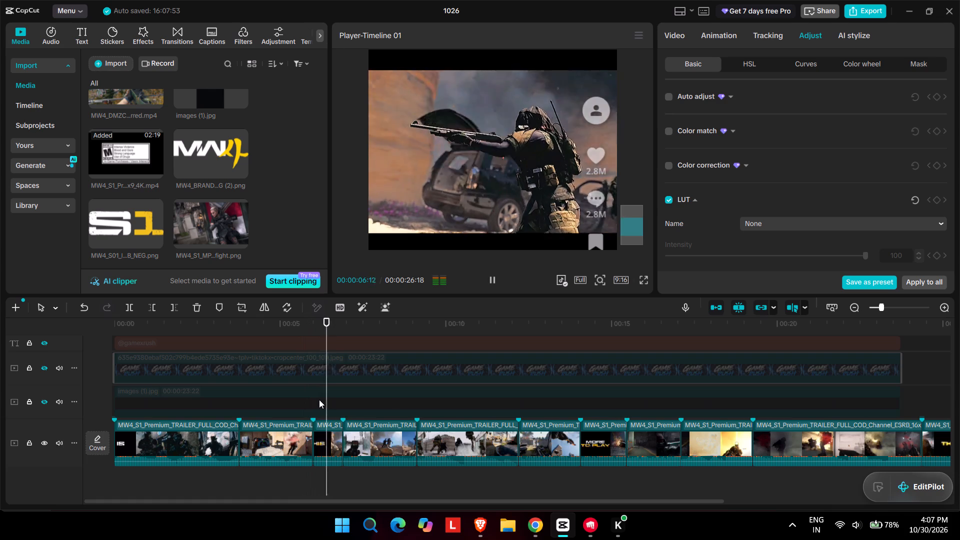
pyautogui.press('space')
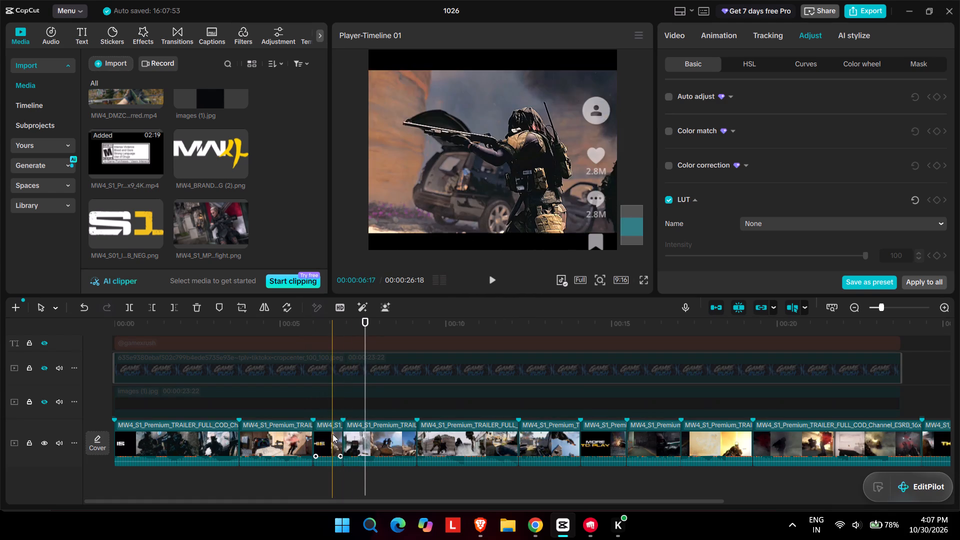
pyautogui.click(332, 434)
pyautogui.press('Delete')
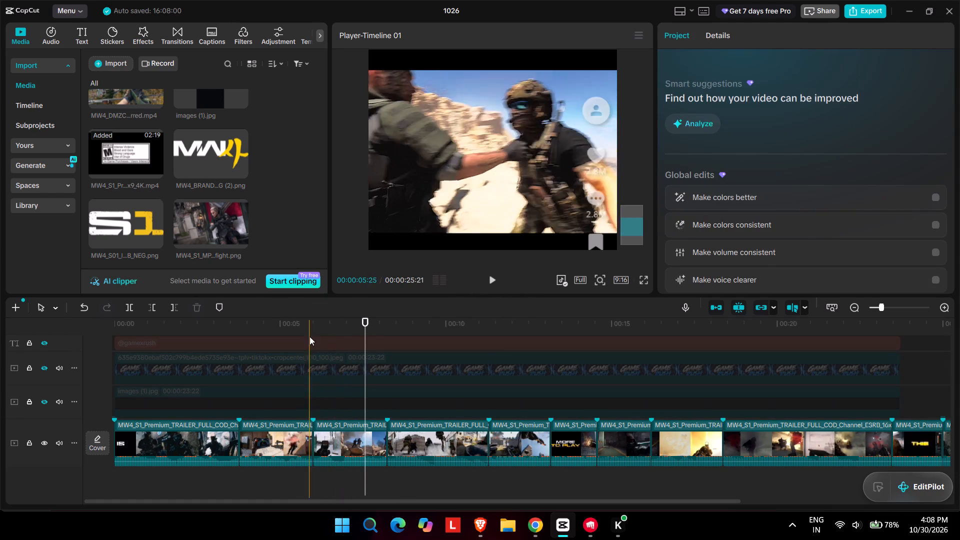
# Play through the cut and move the MORE TO PLAY clip one place later, to about 00:00:15, in front of the orange explosion clip.
pyautogui.click(310, 334)
pyautogui.press('space')
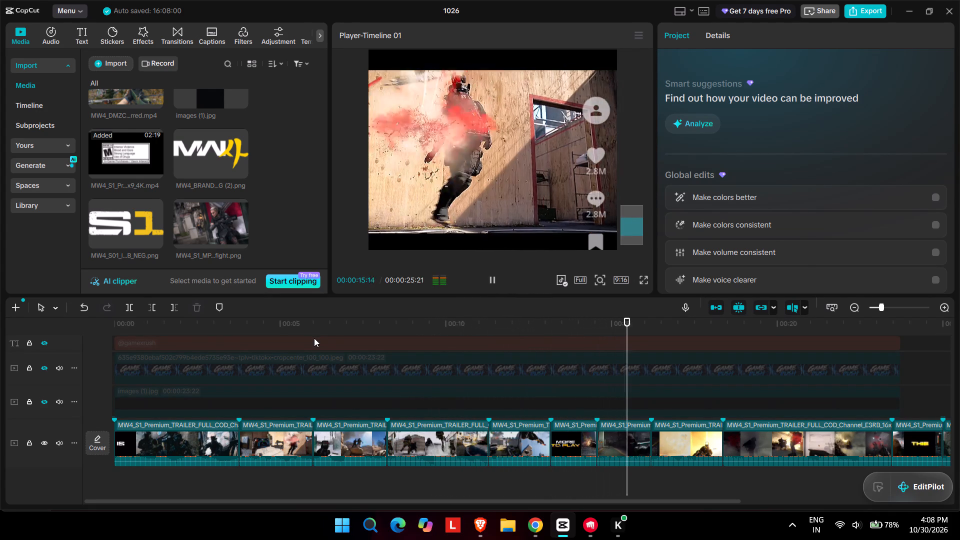
pyautogui.press('space')
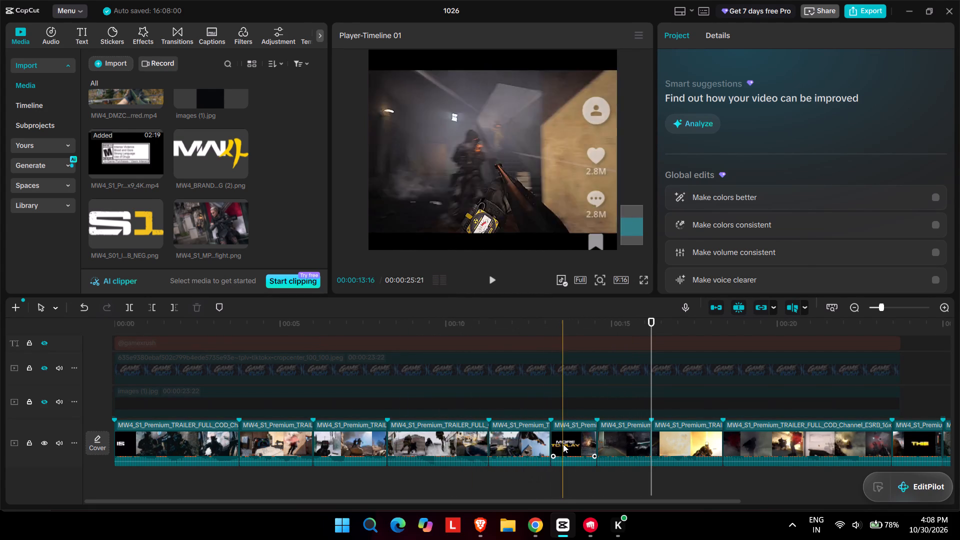
pyautogui.click(567, 446)
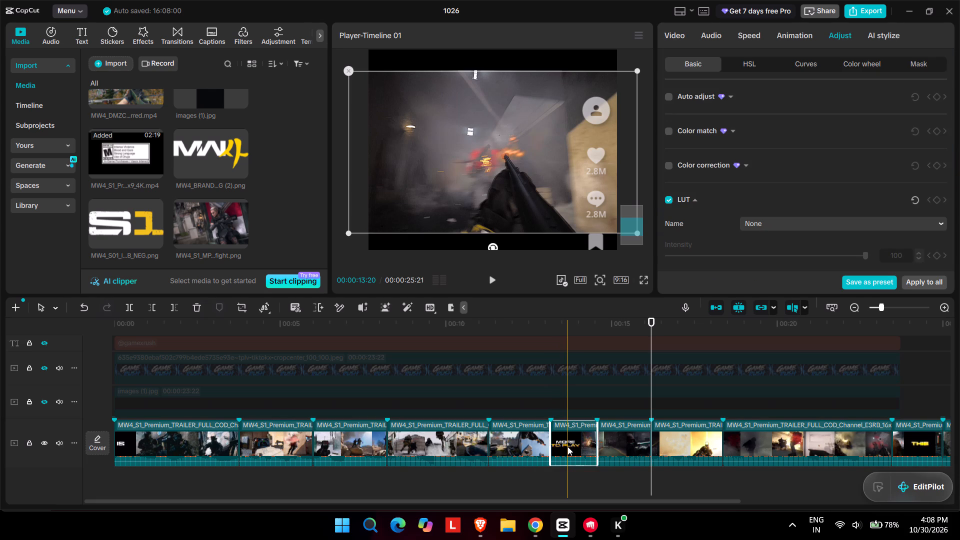
pyautogui.moveTo(567, 446); pyautogui.dragTo(632, 451)
pyautogui.click(488, 319)
pyautogui.press('space')
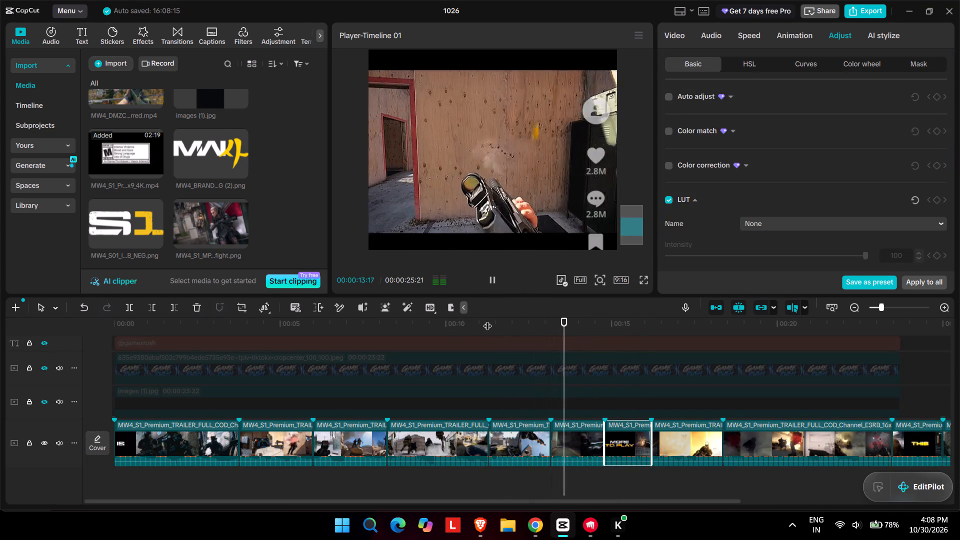
pyautogui.press('space')
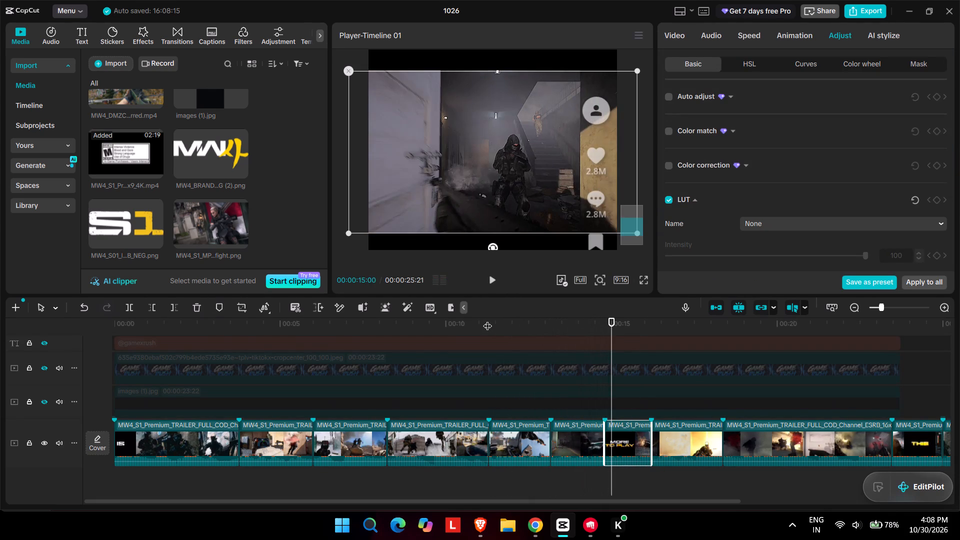
pyautogui.press('space')
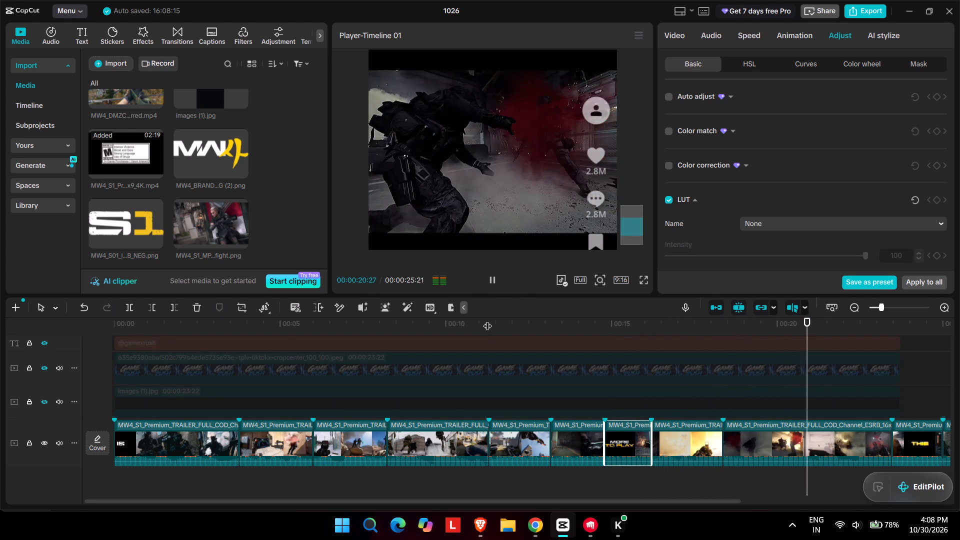
pyautogui.hscroll(-1, 487, 319)
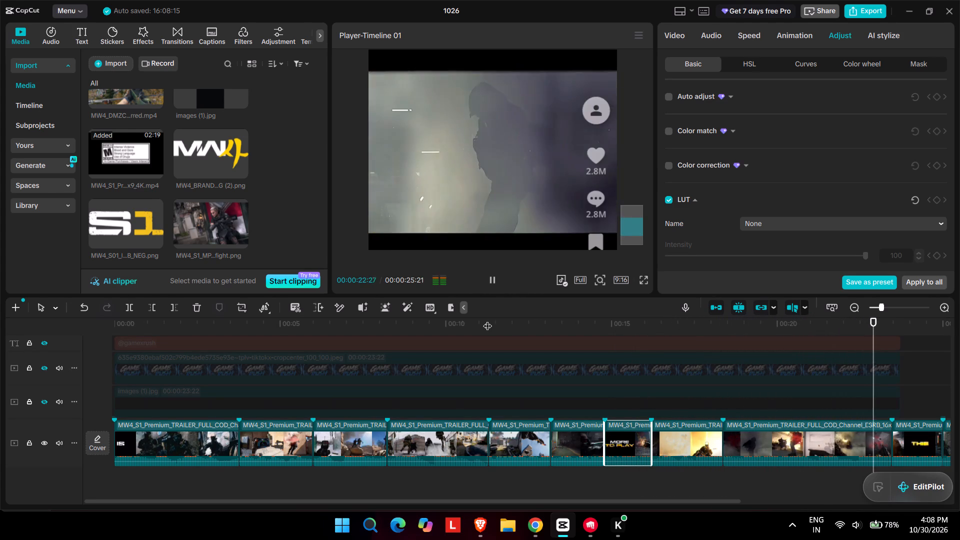
pyautogui.hscroll(-1, 774, 385)
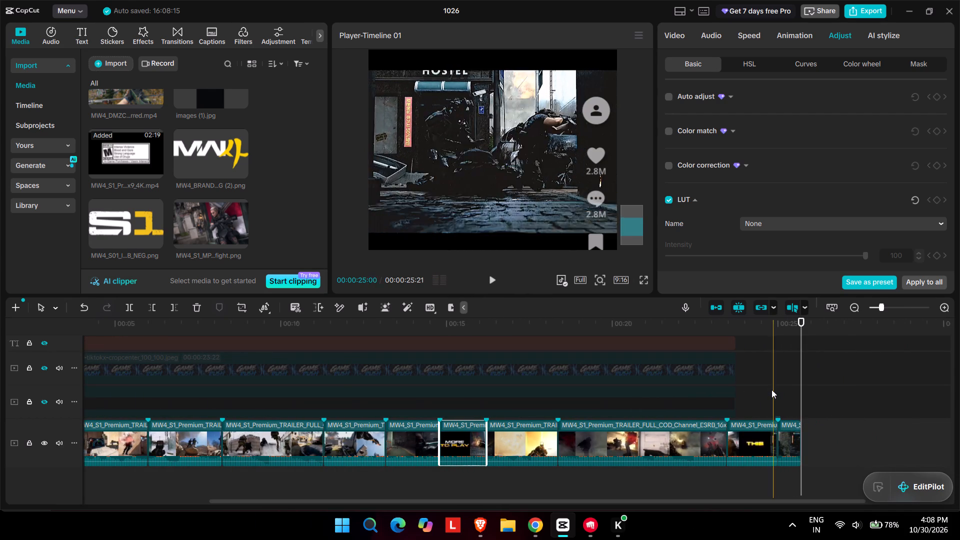
# Select both text layers and both image overlays and extend them together to the end of the video at 00:00:25:21.
pyautogui.click(731, 391)
pyautogui.keyDown('ctrl'); pyautogui.click(729, 367); pyautogui.keyUp('ctrl')
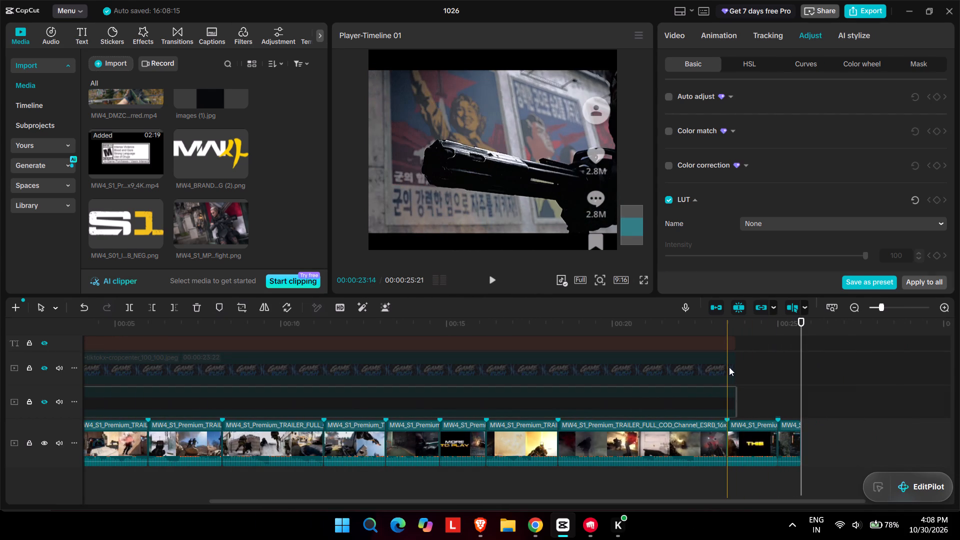
pyautogui.keyDown('ctrl'); pyautogui.click(718, 338); pyautogui.keyUp('ctrl')
pyautogui.scroll(1, 729, 347)
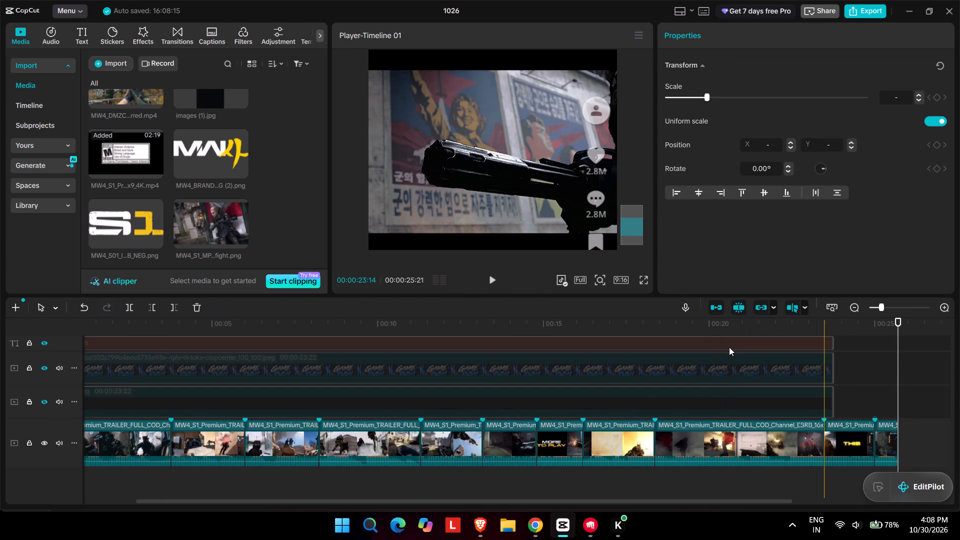
pyautogui.scroll(1, 729, 347)
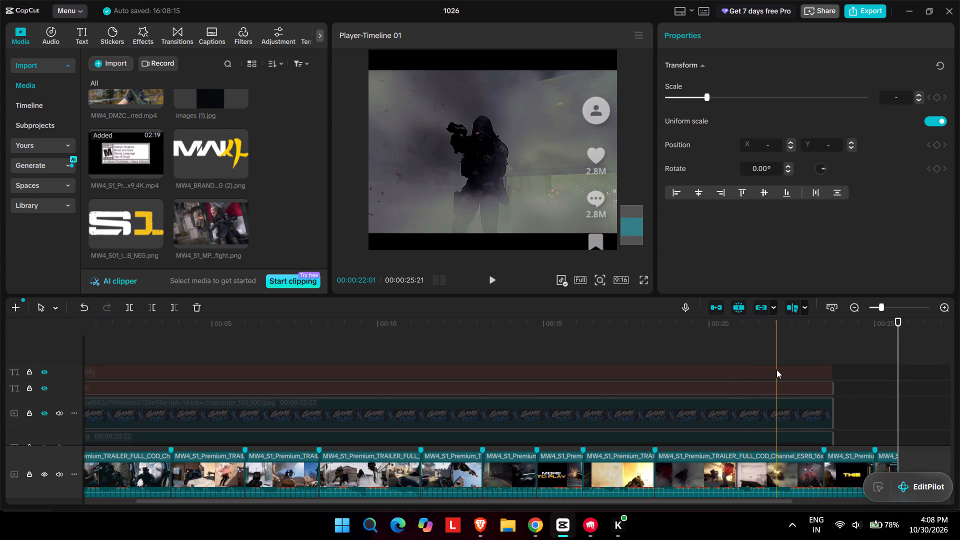
pyautogui.keyDown('ctrl'); pyautogui.click(776, 369); pyautogui.keyUp('ctrl')
pyautogui.moveTo(833, 372); pyautogui.dragTo(894, 370)
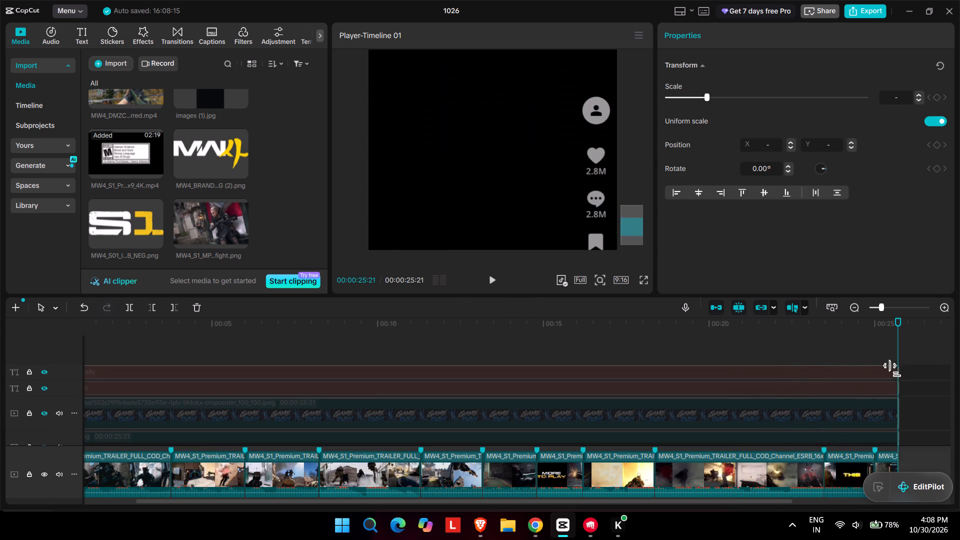
pyautogui.moveTo(894, 370); pyautogui.dragTo(895, 369)
pyautogui.click(42, 375)
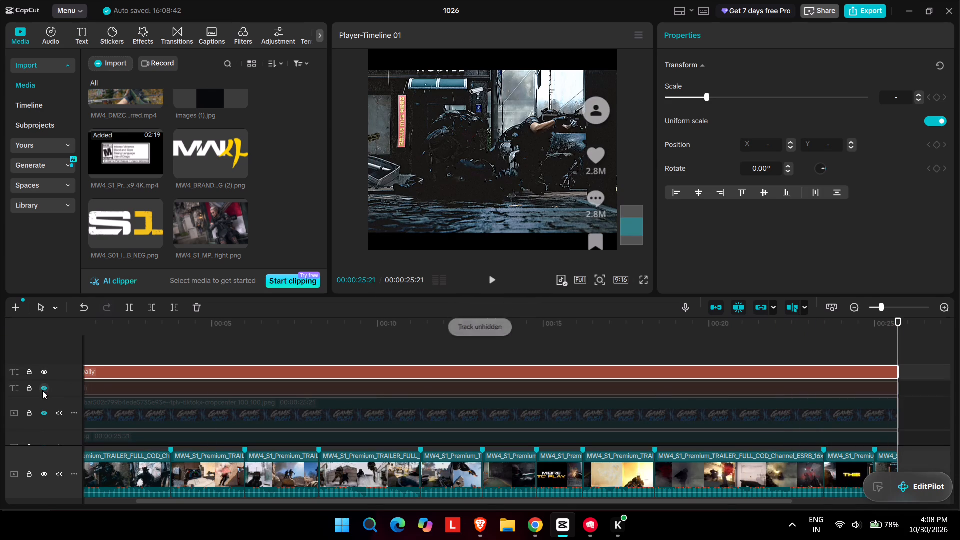
pyautogui.click(42, 390)
pyautogui.click(42, 410)
# Play the video from the beginning in full screen to check the cut together with the text and logo overlays.
pyautogui.click(111, 343)
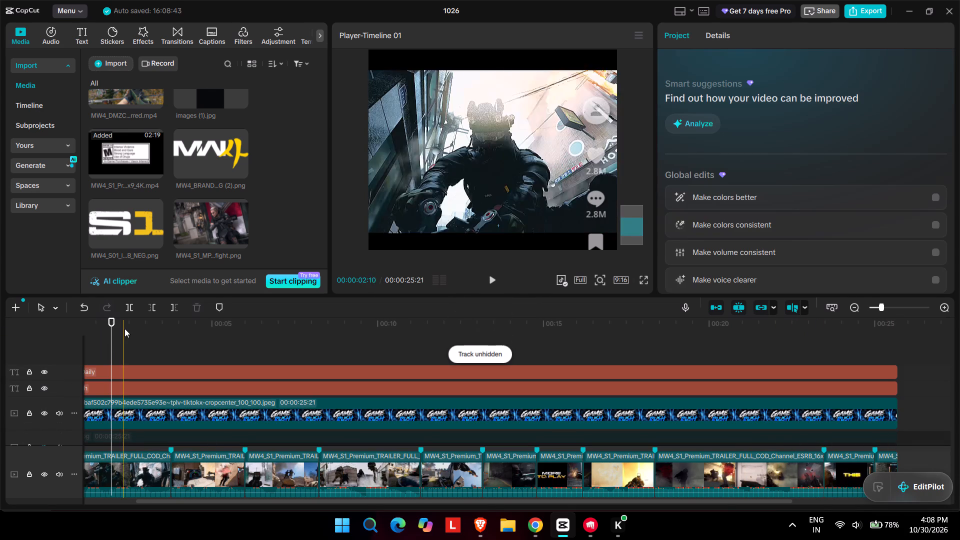
pyautogui.keyDown('ctrl'); pyautogui.scroll(-4, 455, 180); pyautogui.keyUp('ctrl')
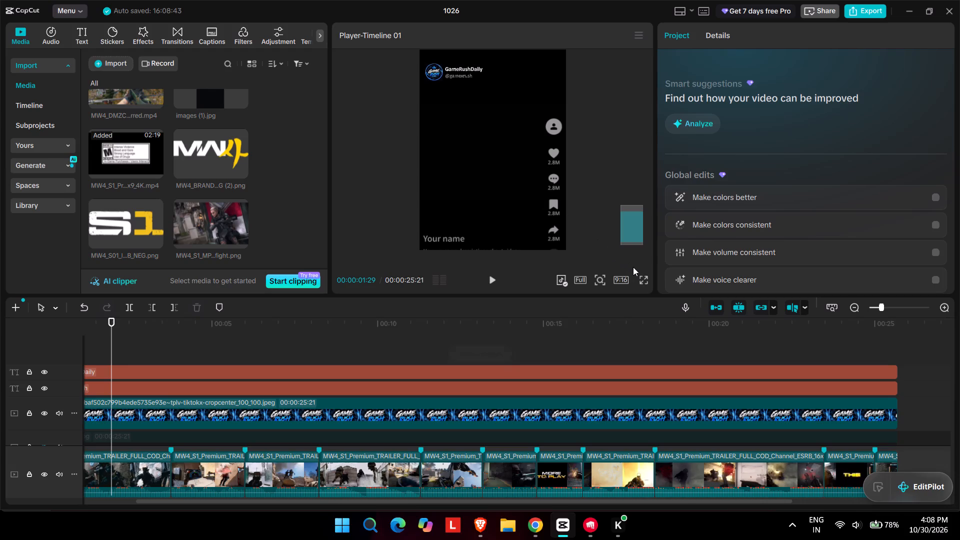
pyautogui.click(640, 278)
pyautogui.click(427, 487)
pyautogui.moveTo(430, 484); pyautogui.dragTo(417, 486)
pyautogui.press('space')
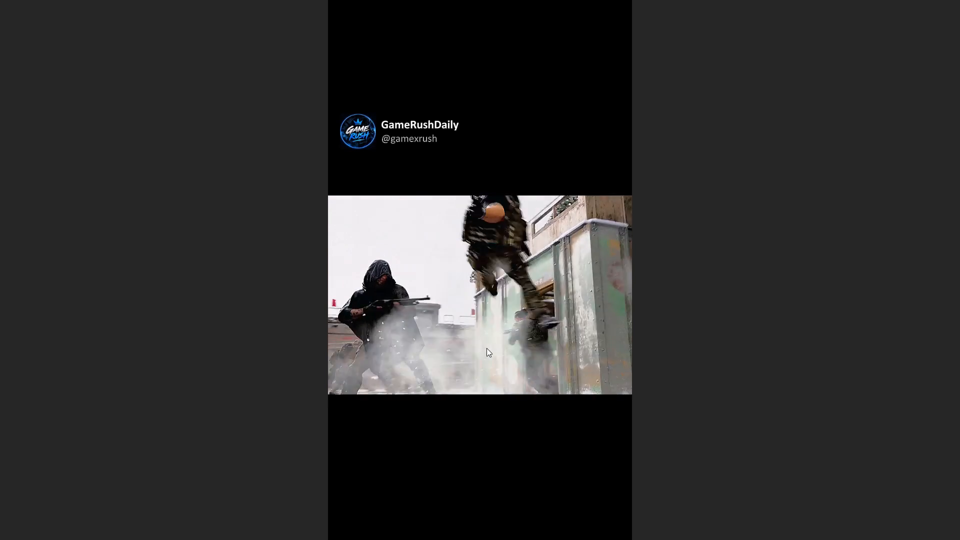
pyautogui.click(486, 348)
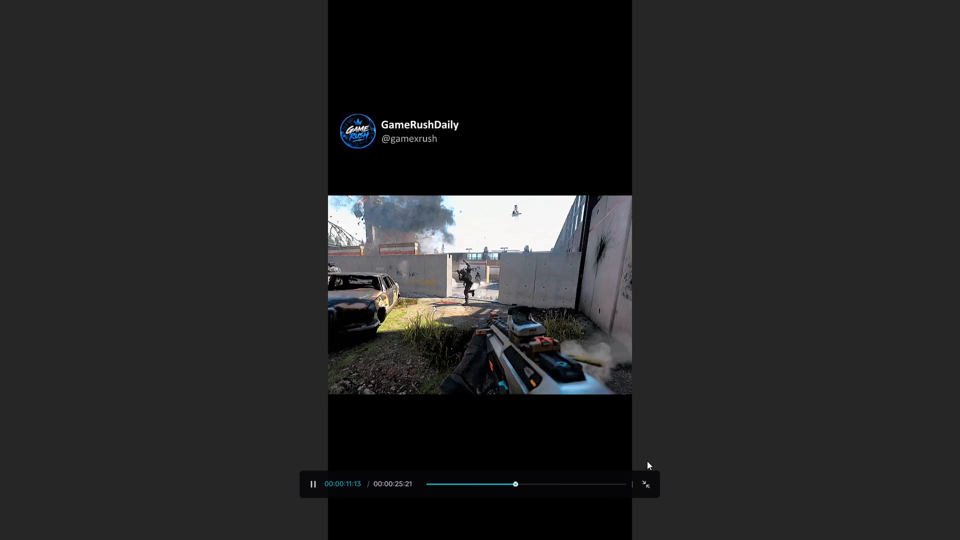
pyautogui.click(648, 479)
pyautogui.press('space')
pyautogui.scroll(1, 247, 337)
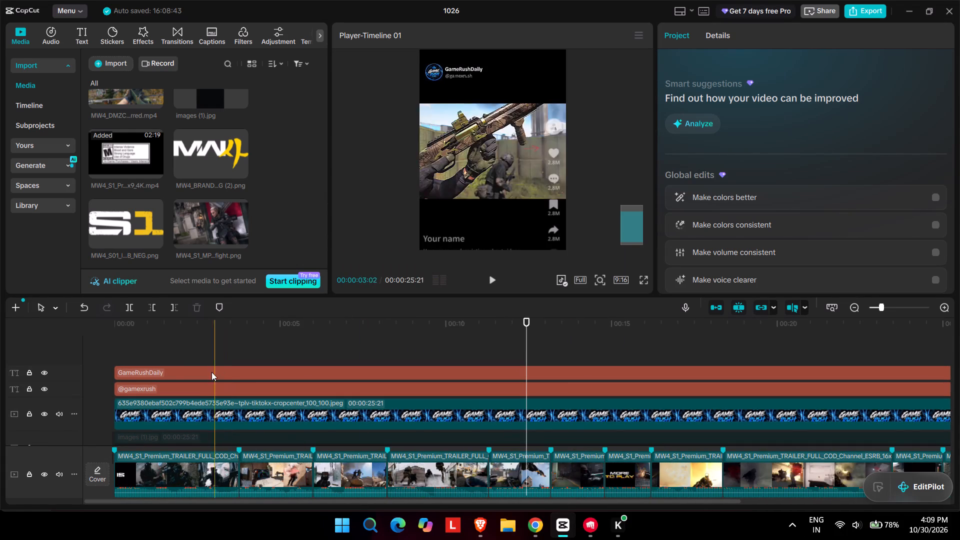
pyautogui.scroll(1, 211, 372)
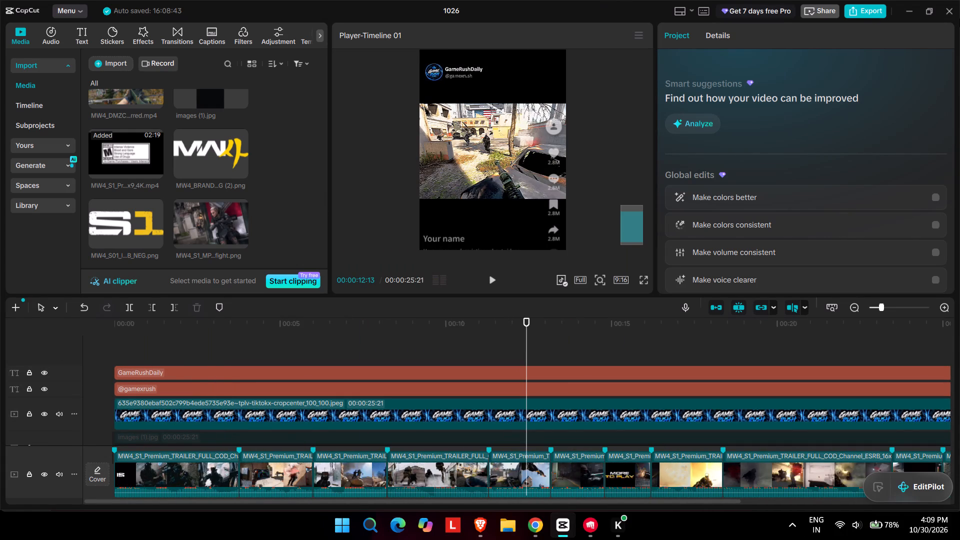
# Export the video under the name S110P at 1080P and close the export window.
pyautogui.click(877, 15)
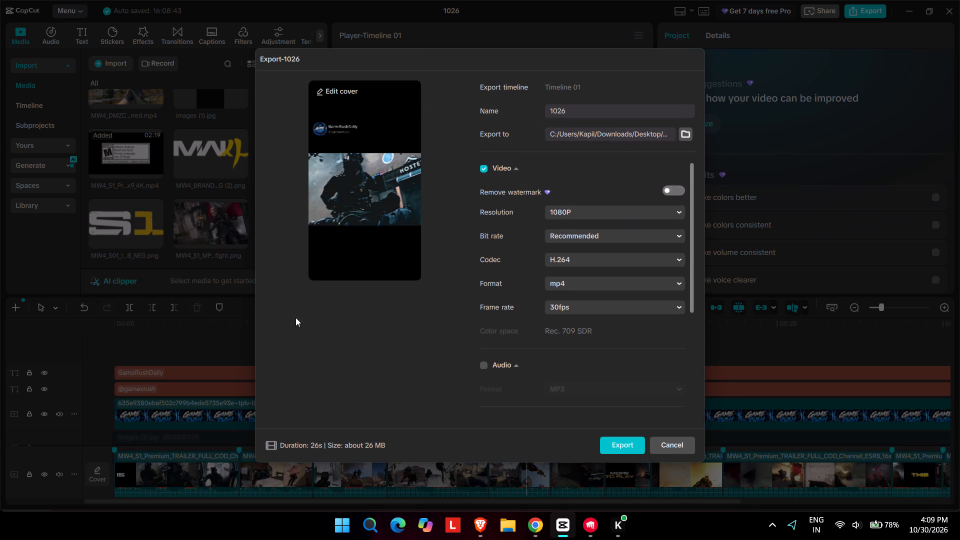
pyautogui.click(565, 103)
pyautogui.doubleClick(561, 108)
pyautogui.write('S1')
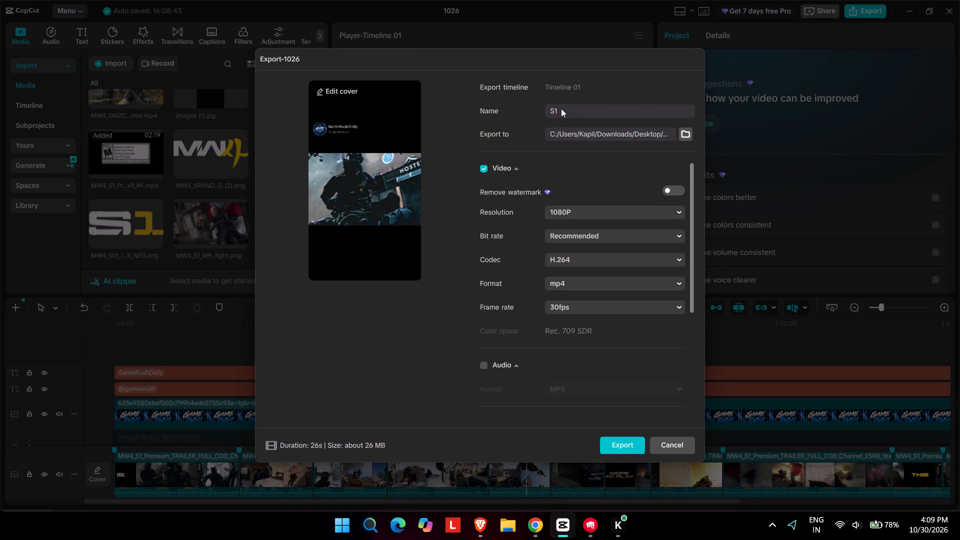
pyautogui.write('10')
pyautogui.press('p')
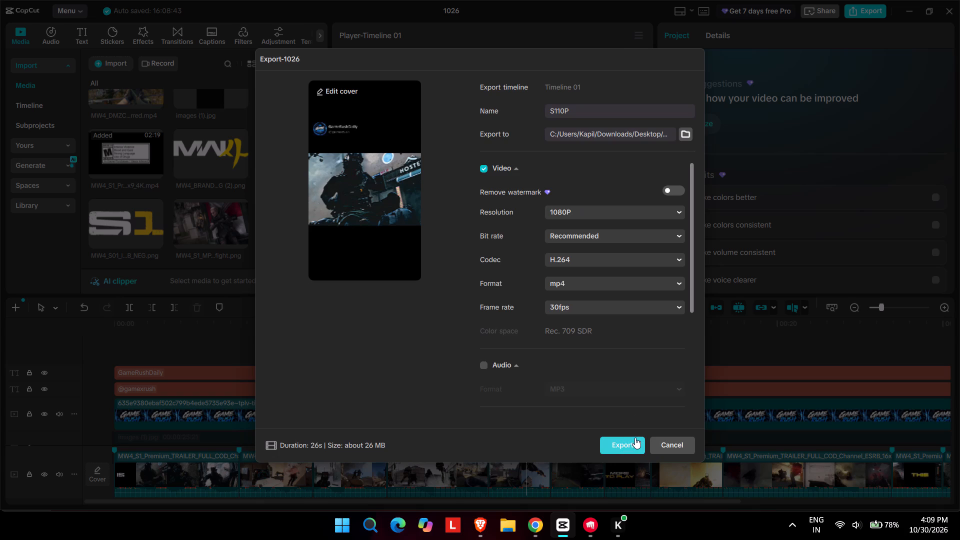
pyautogui.click(632, 439)
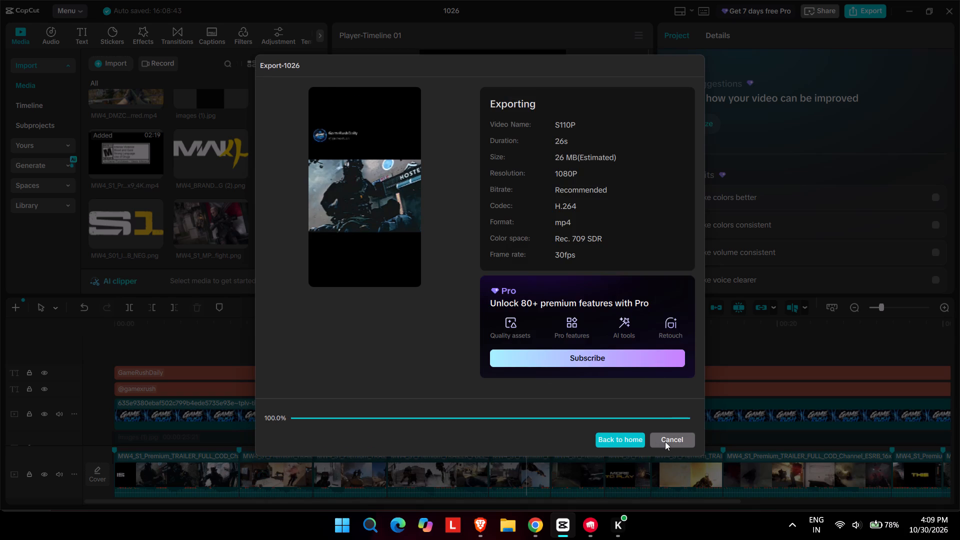
pyautogui.click(669, 438)
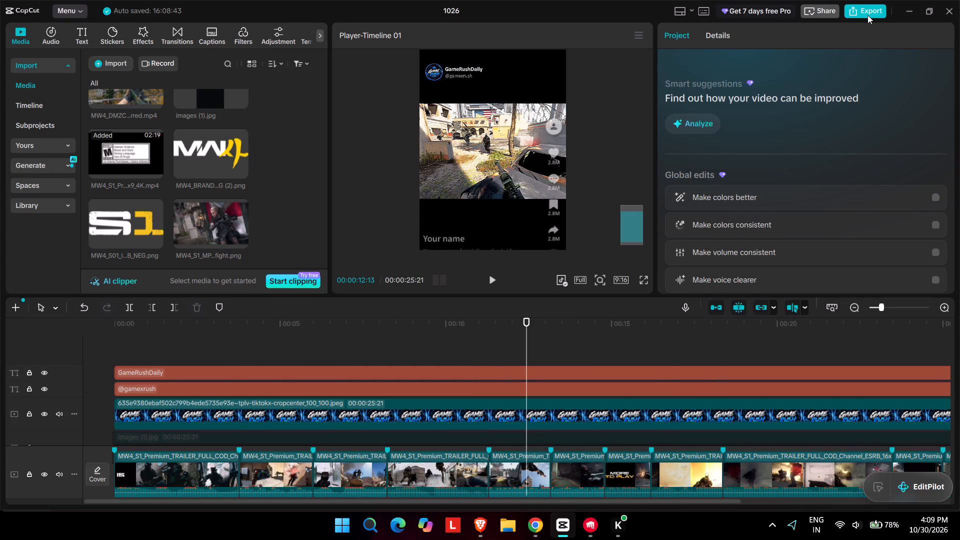
# Export the video again under the name S110 with the resolution set to 4K, and close the export window.
pyautogui.click(866, 9)
pyautogui.doubleClick(570, 115)
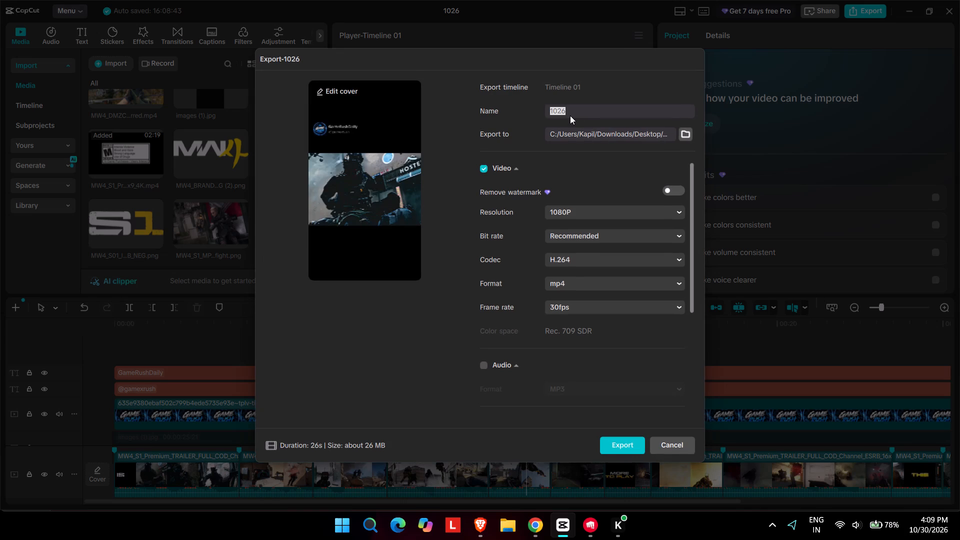
pyautogui.write('S1')
pyautogui.write('10')
pyautogui.click(576, 315)
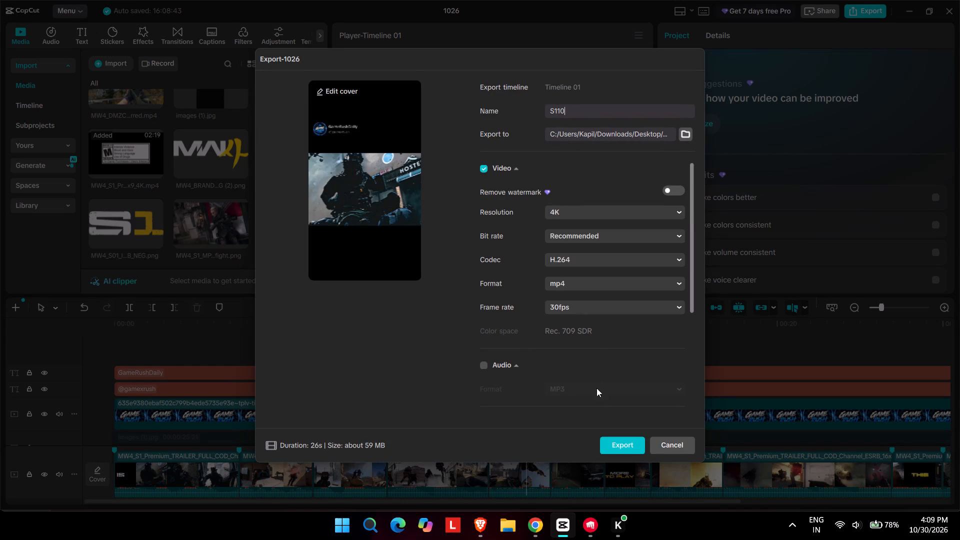
pyautogui.click(614, 451)
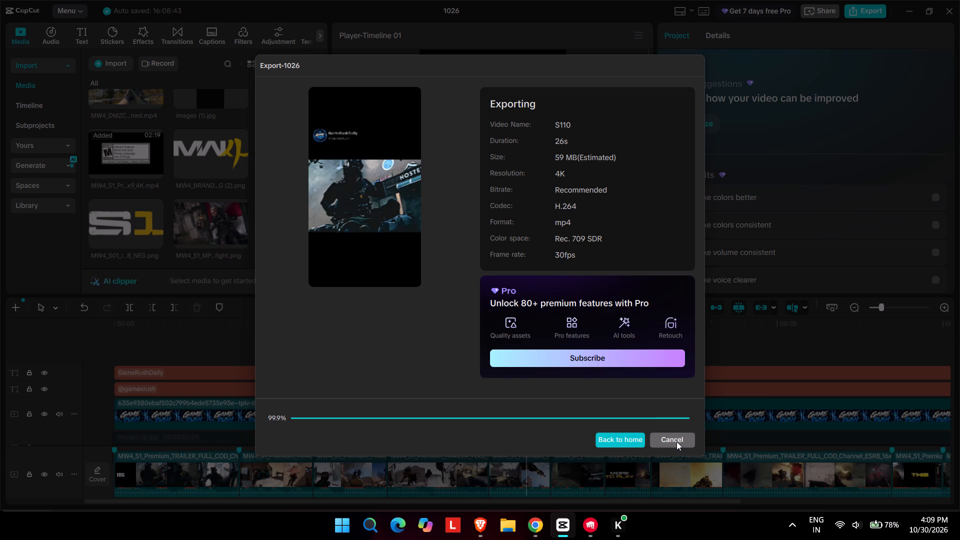
pyautogui.click(680, 435)
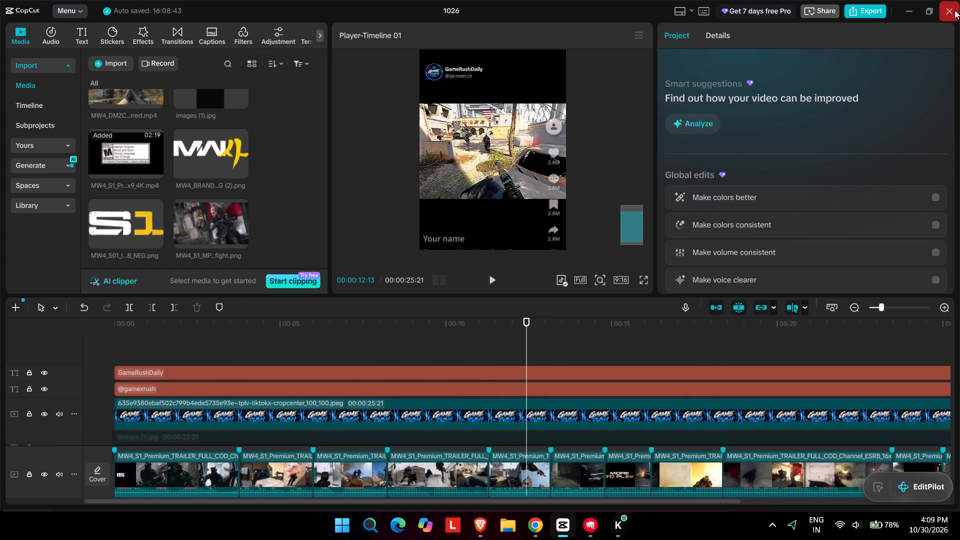
# Close the 1026 project window.
pyautogui.click(954, 10)
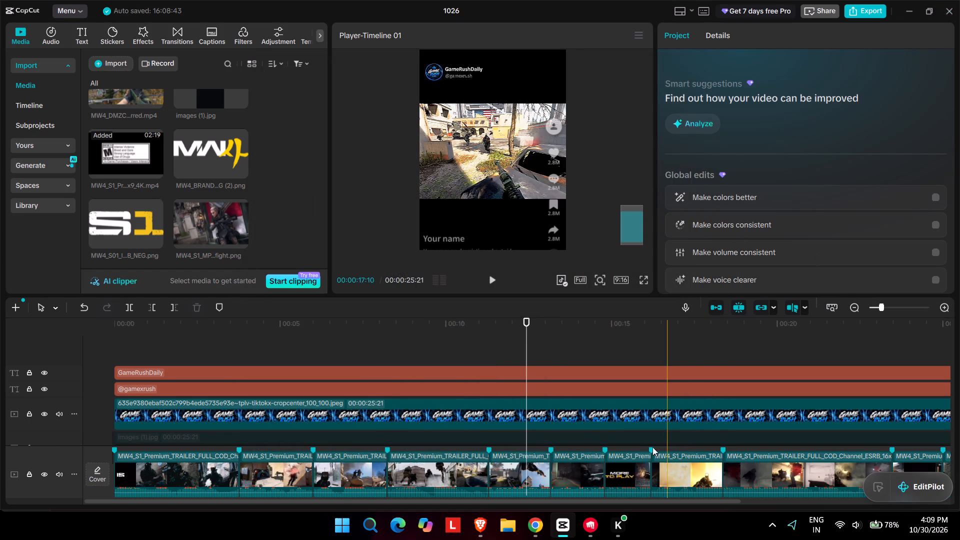